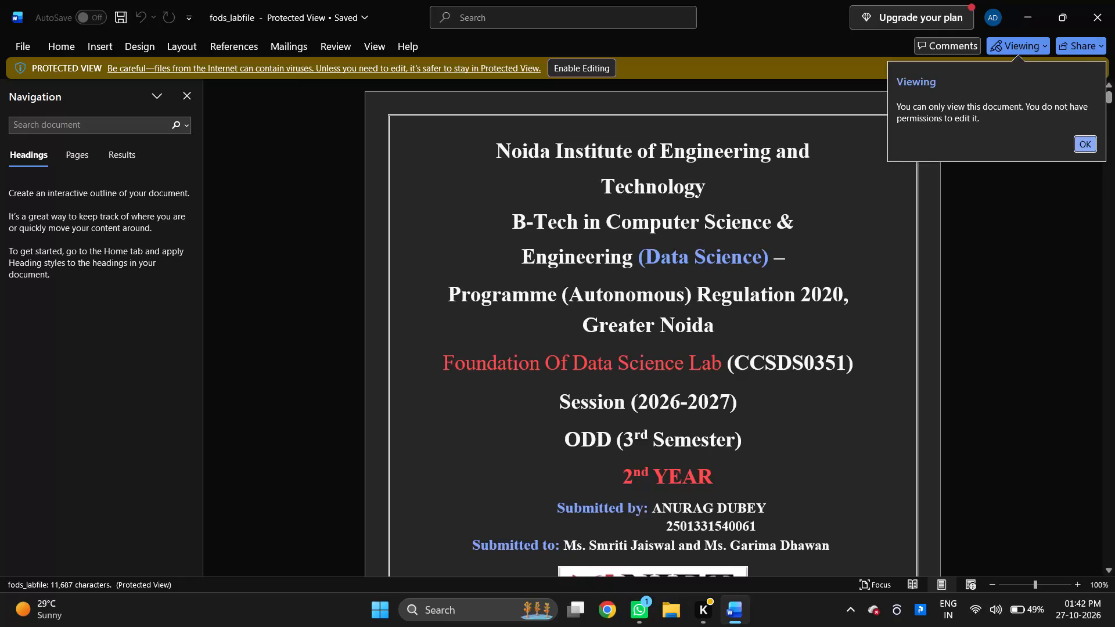
Enable editing of the protected lab file document.
click(571, 61)
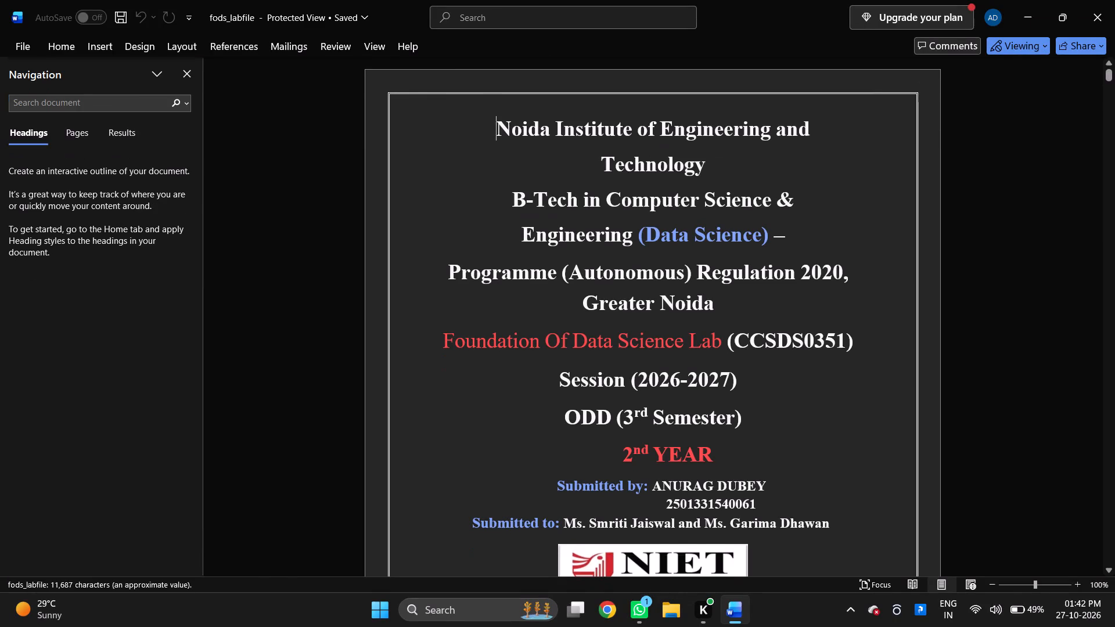
Delete the "and" and the second teacher's name from the "Submitted to:" line on the cover page.
scroll(625, 239, down, 1)
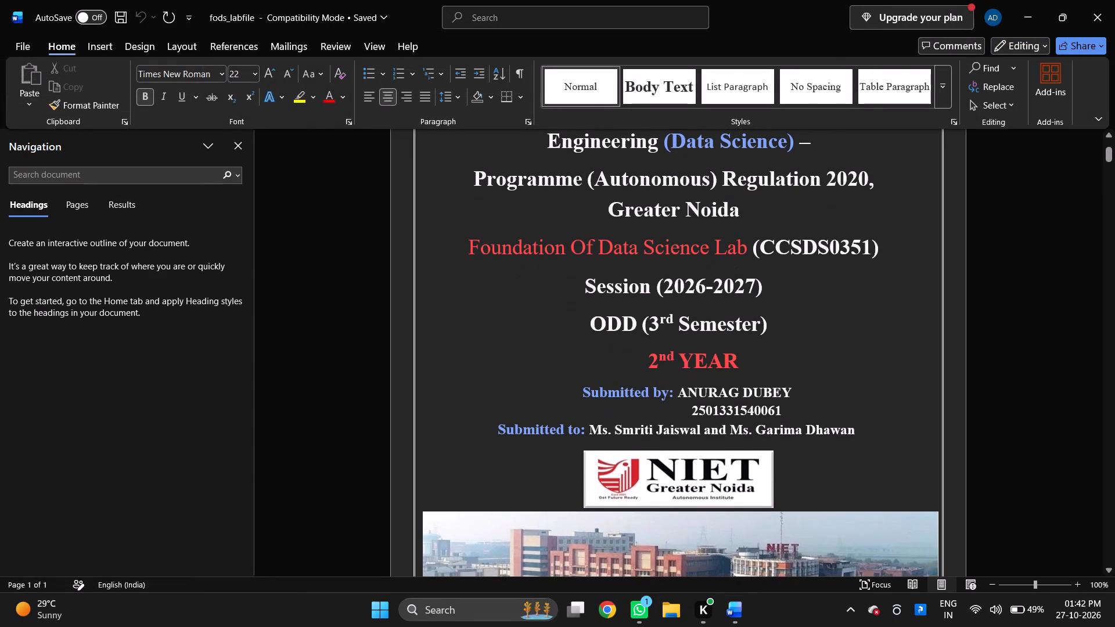
scroll(625, 239, down, 3)
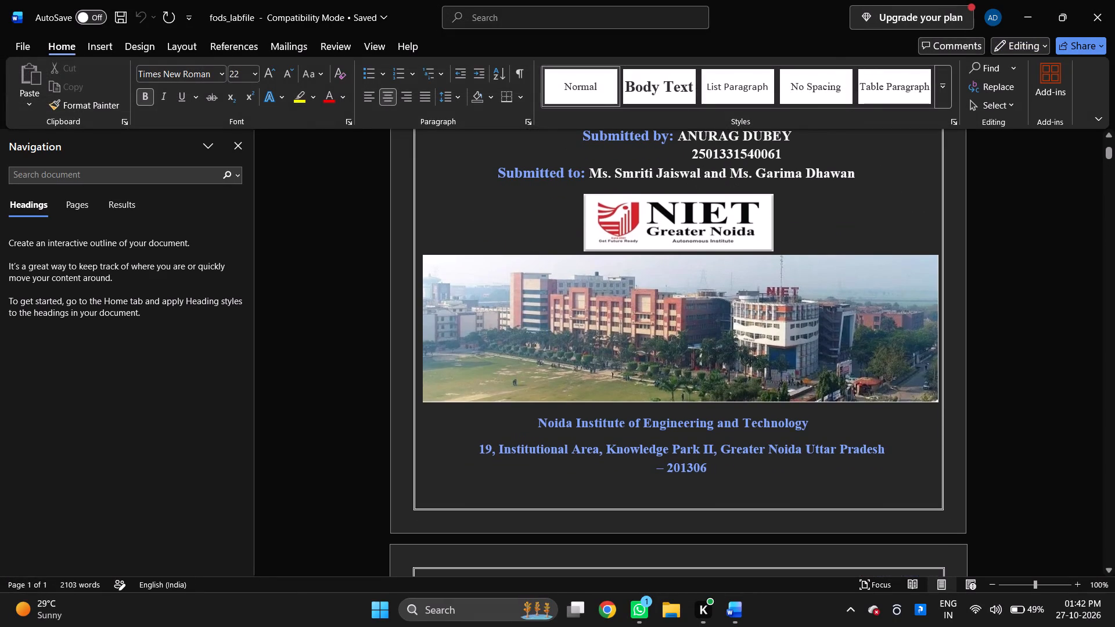
click(875, 175)
key(BackSpace)
key(BackSpace)
key(BackSpace)
key(BackSpace)
key(BackSpace)
key(BackSpace)
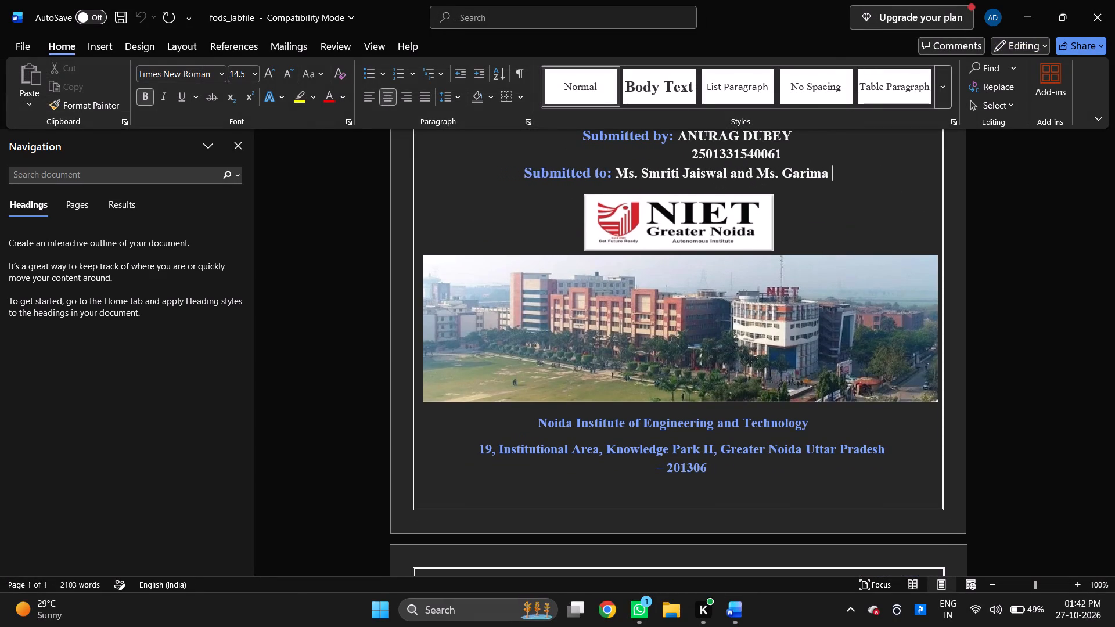
key(BackSpace)
key(BackSpace)
key(BackSpace)
key(BackSpace)
key(BackSpace)
key(BackSpace)
key(BackSpace)
key(BackSpace)
key(BackSpace)
key(BackSpace)
key(BackSpace)
key(BackSpace)
key(BackSpace)
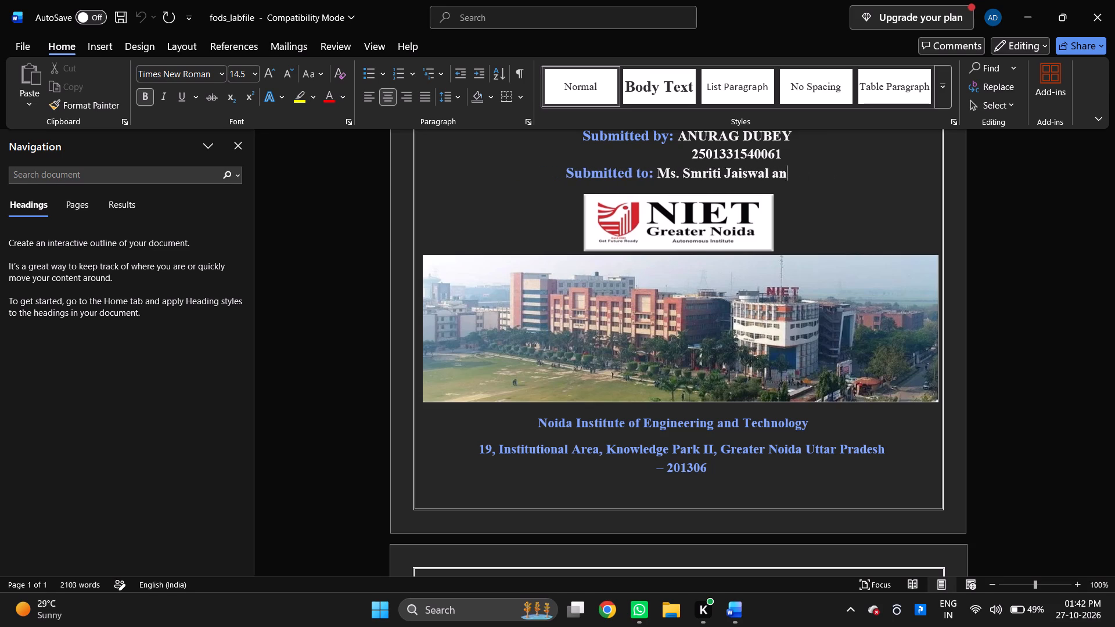
key(BackSpace)
key(BackSpace)
key(BackSpace)
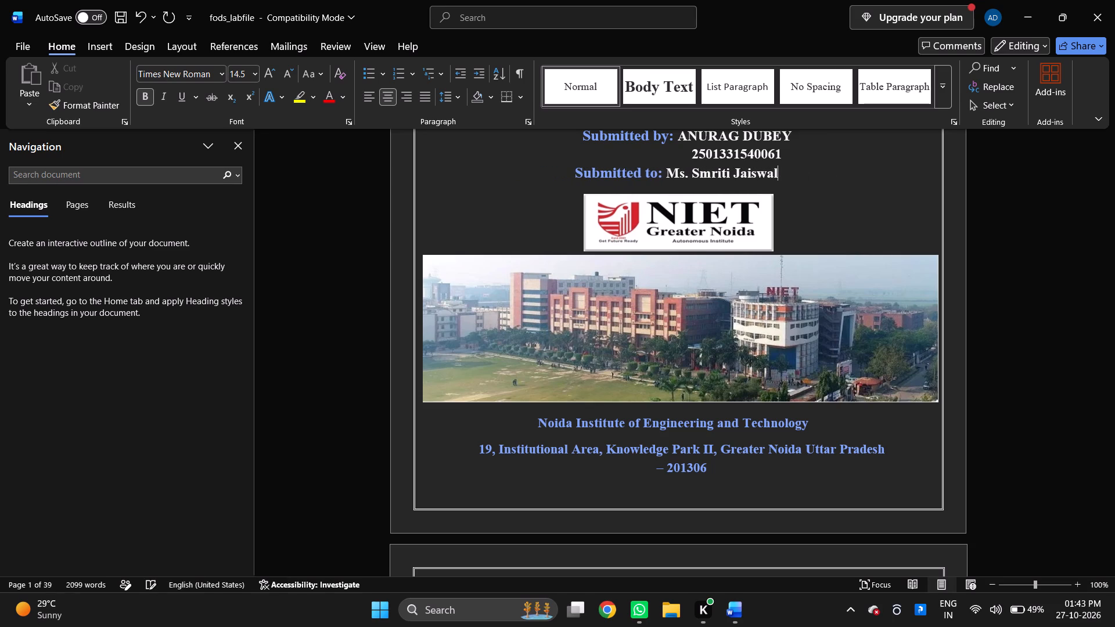
Add a line directly below the remaining teacher's name on the cover page, starting with "(Assis".
key(shift+Return)
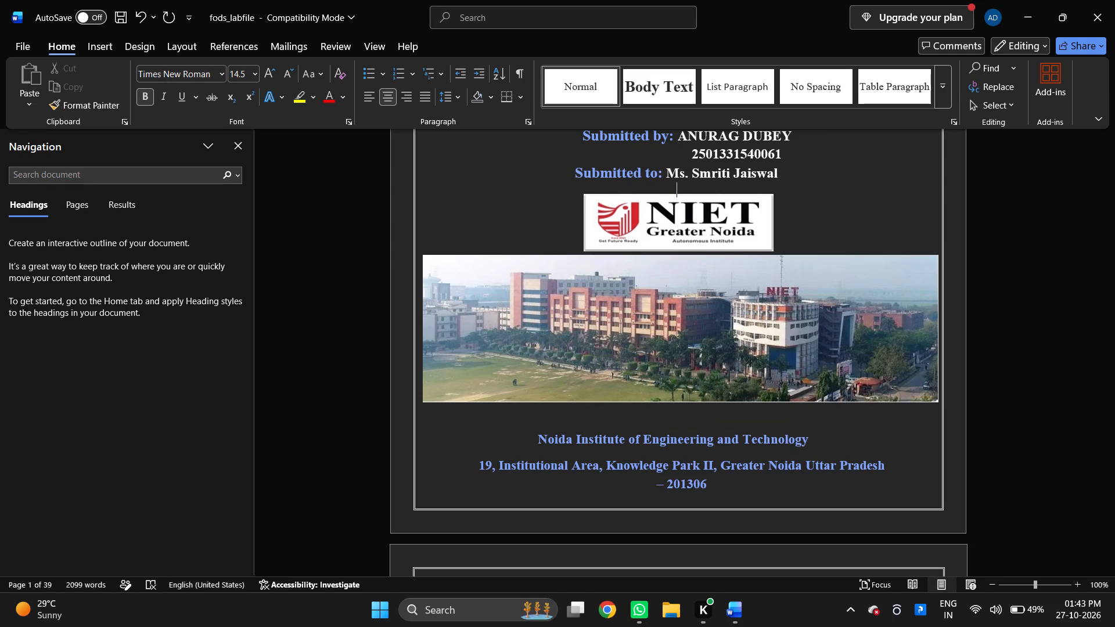
key(shift+parenleft)
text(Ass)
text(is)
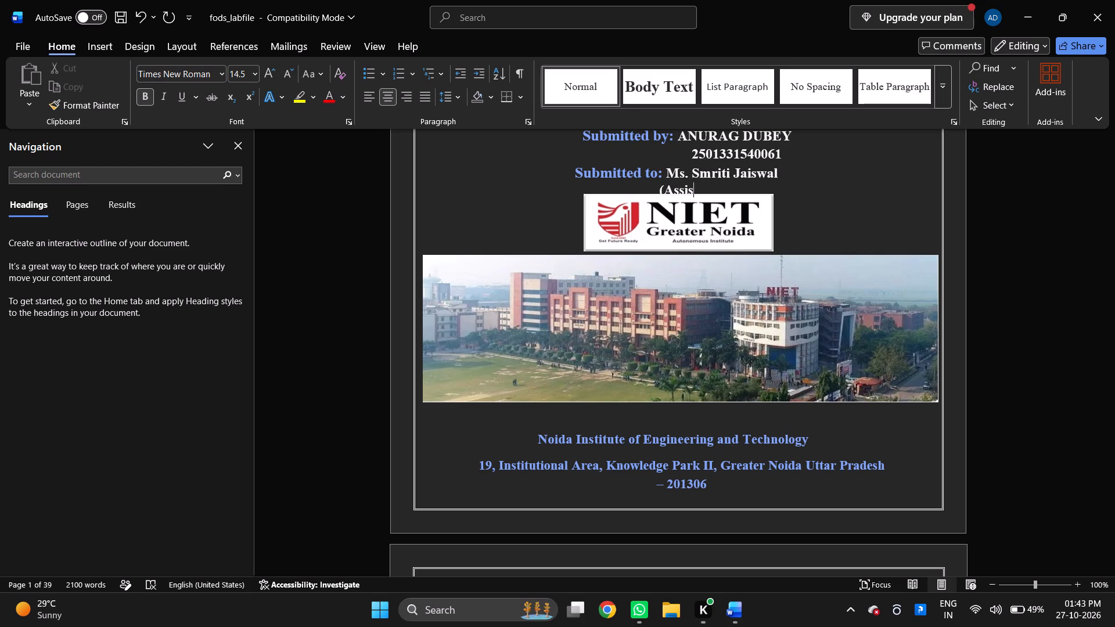
Complete the designation under the "Submitted to" name on the cover page as "(Assistant Profressor,CSE(DS)".
text(tant)
key(space)
text(Proo)
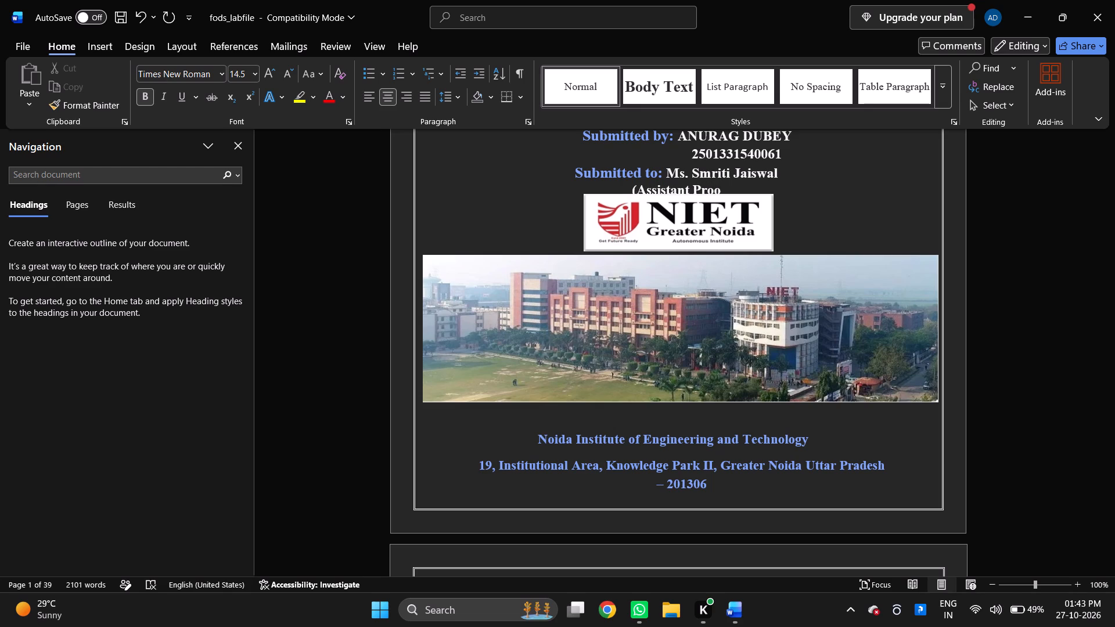
key(BackSpace)
key(f)
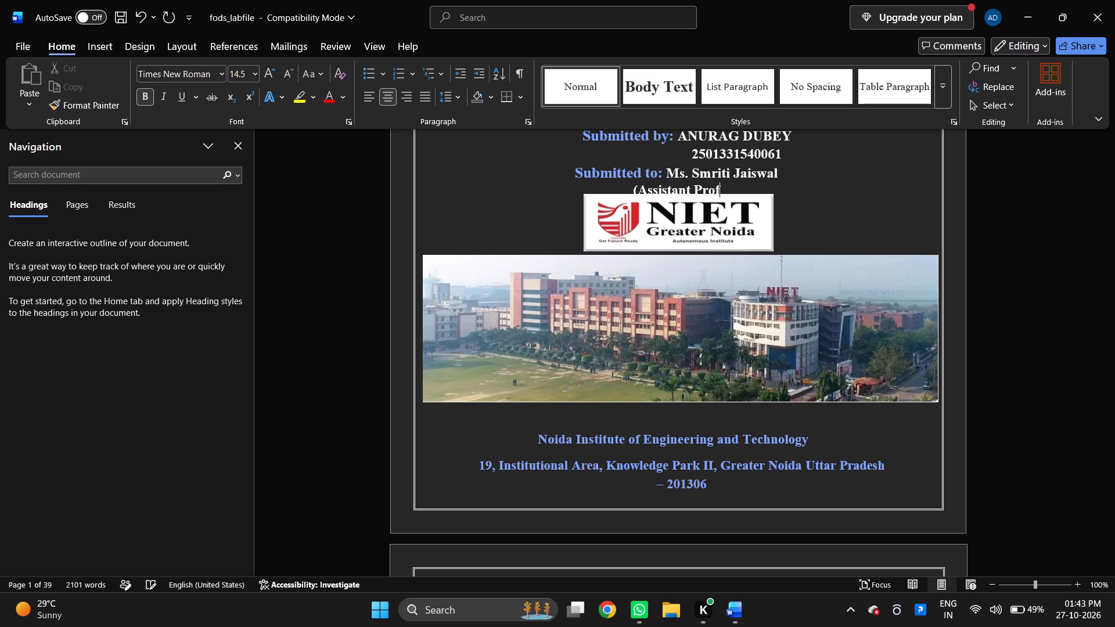
text(ressor)
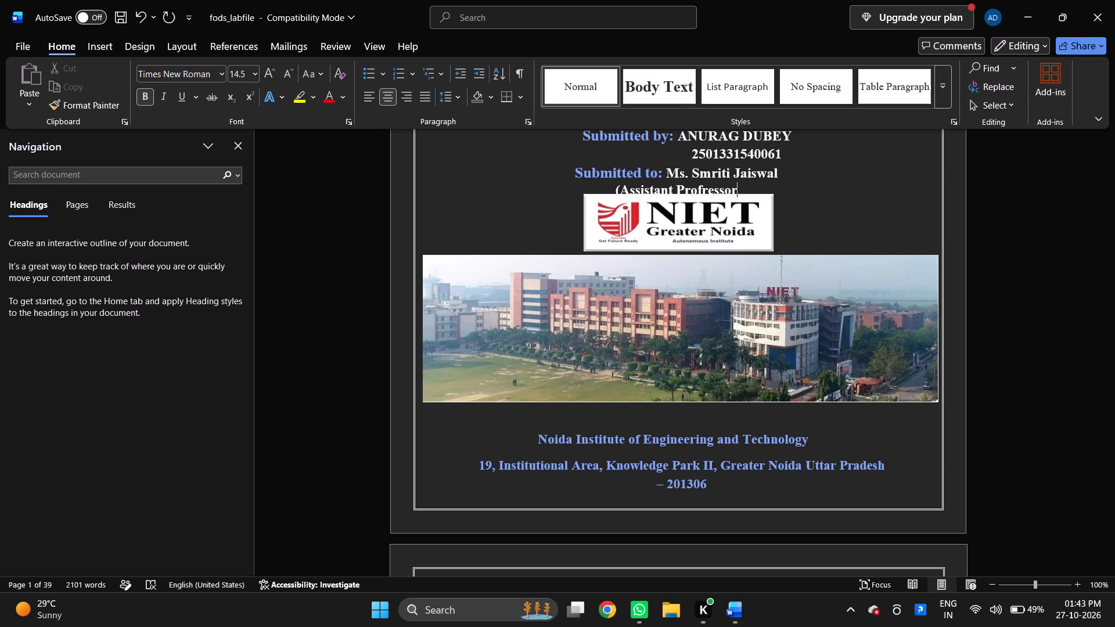
key(comma)
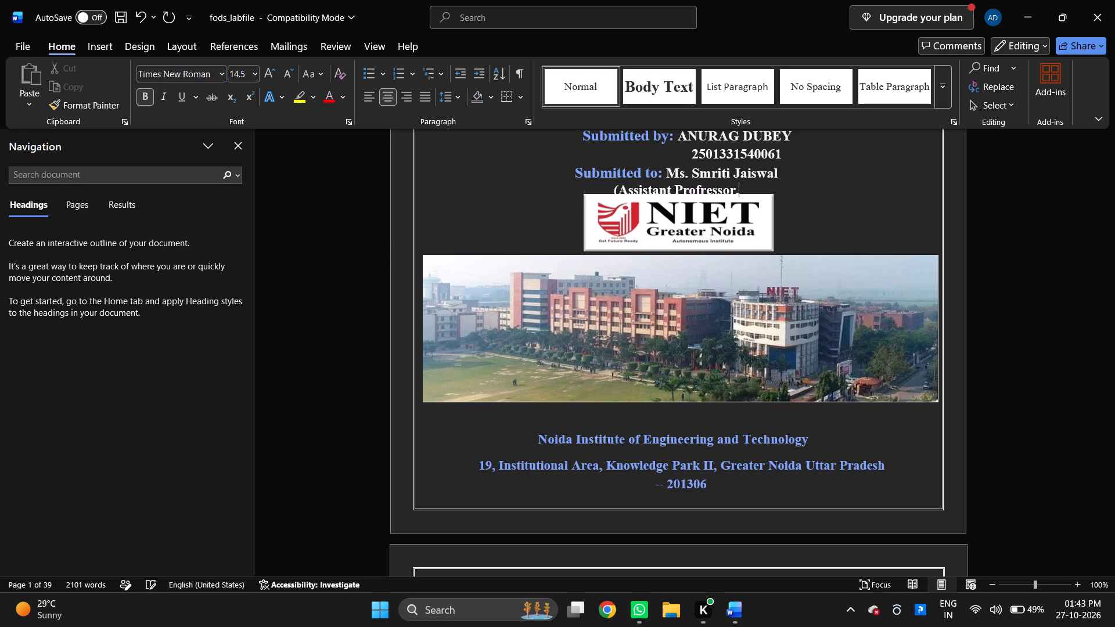
text(CS)
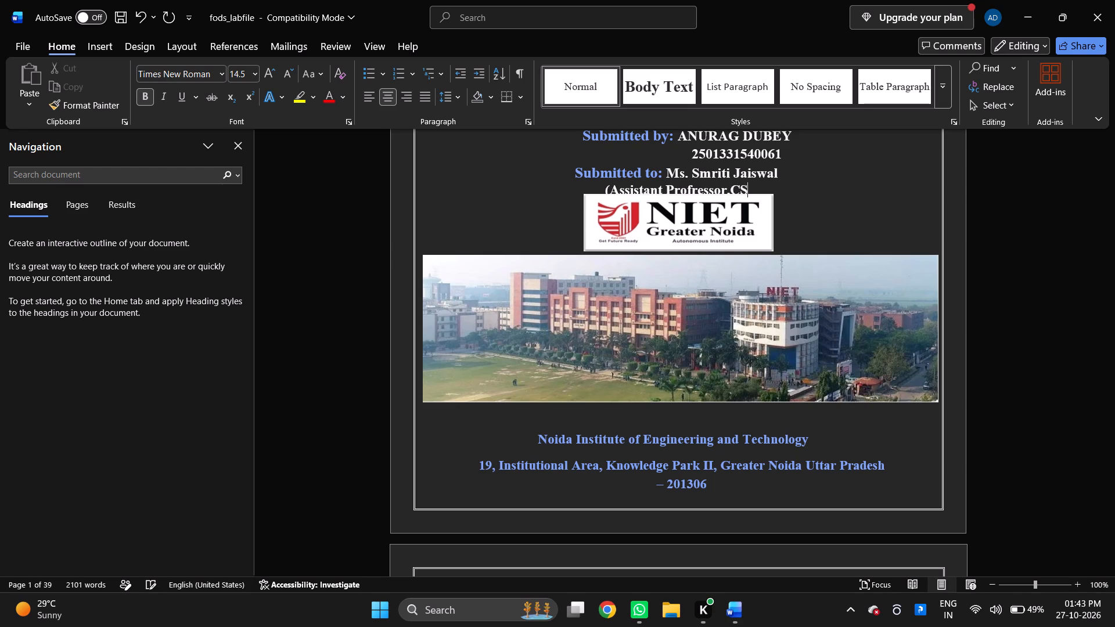
key(shift+e)
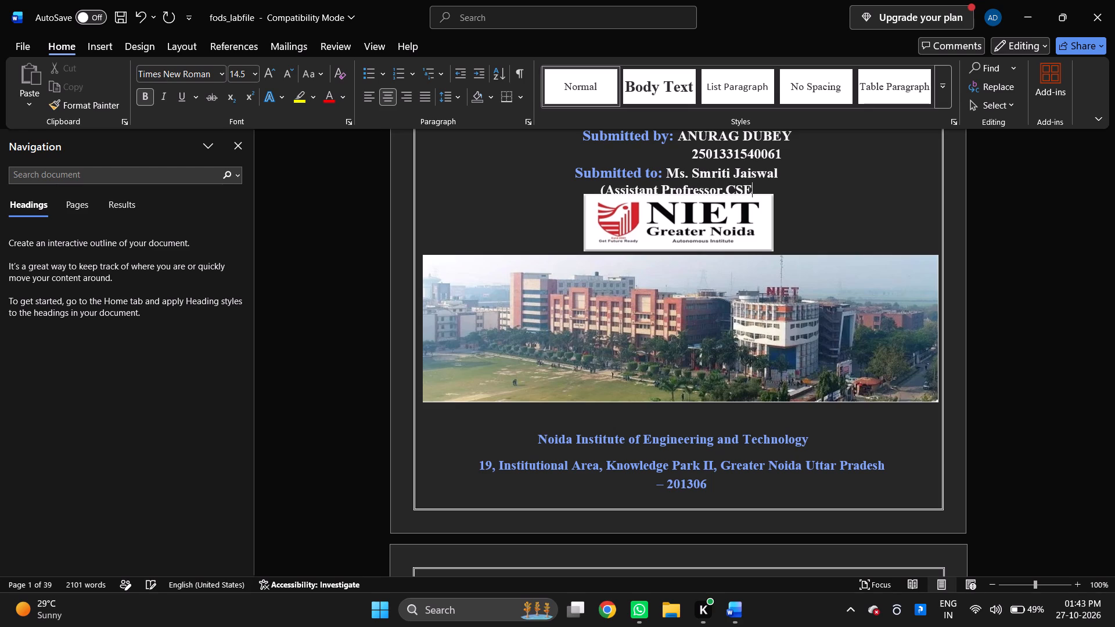
key(shift+parenleft)
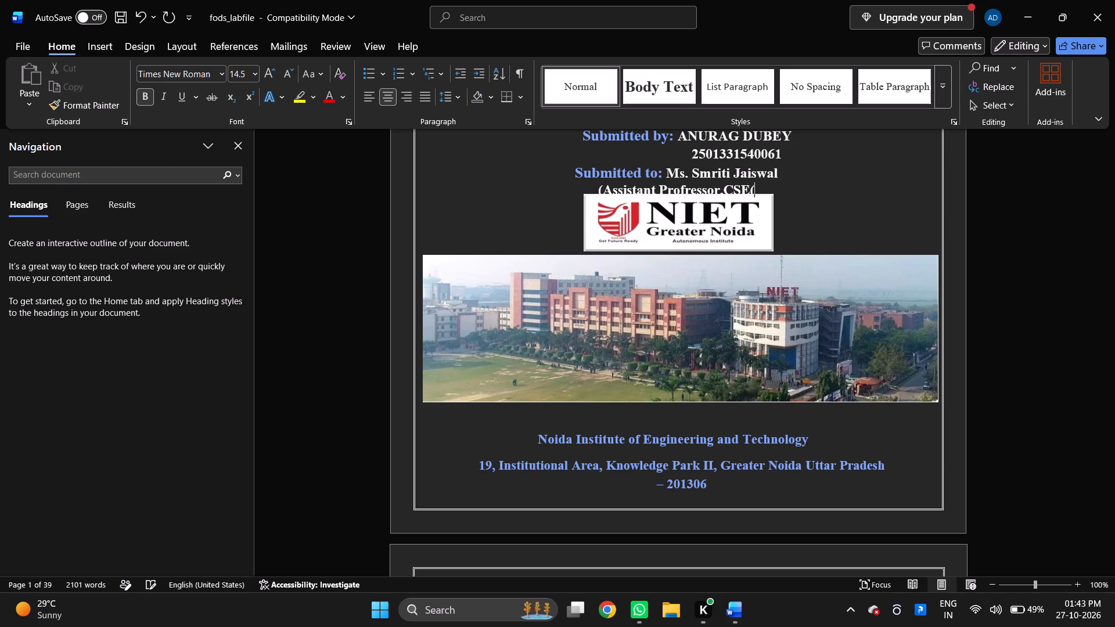
key(shift+d)
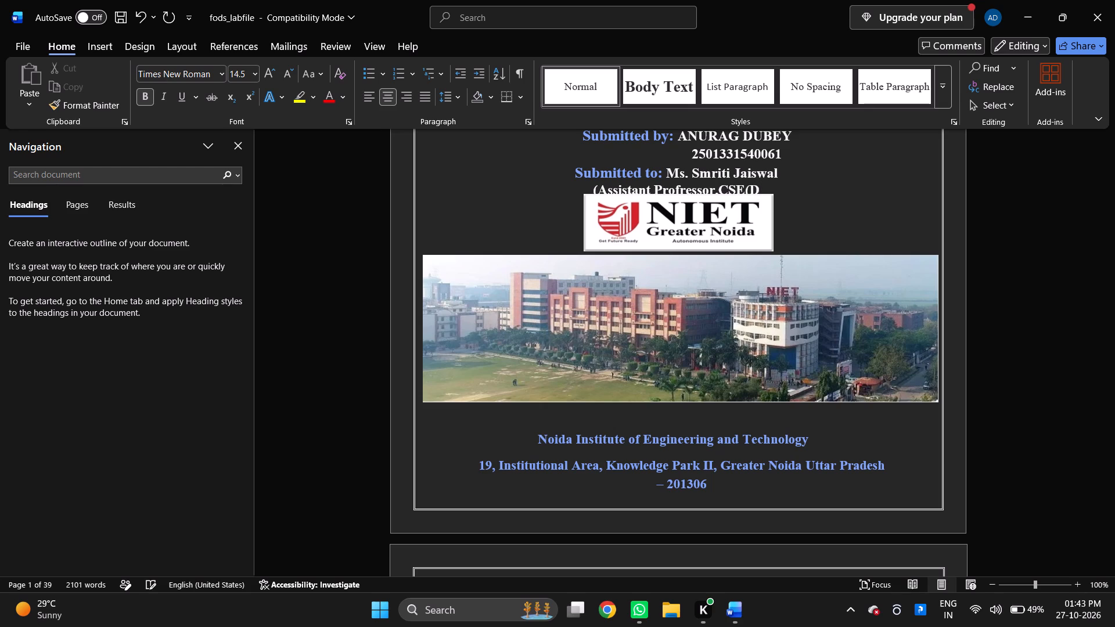
key(shift+s)
key(shift+parenright)
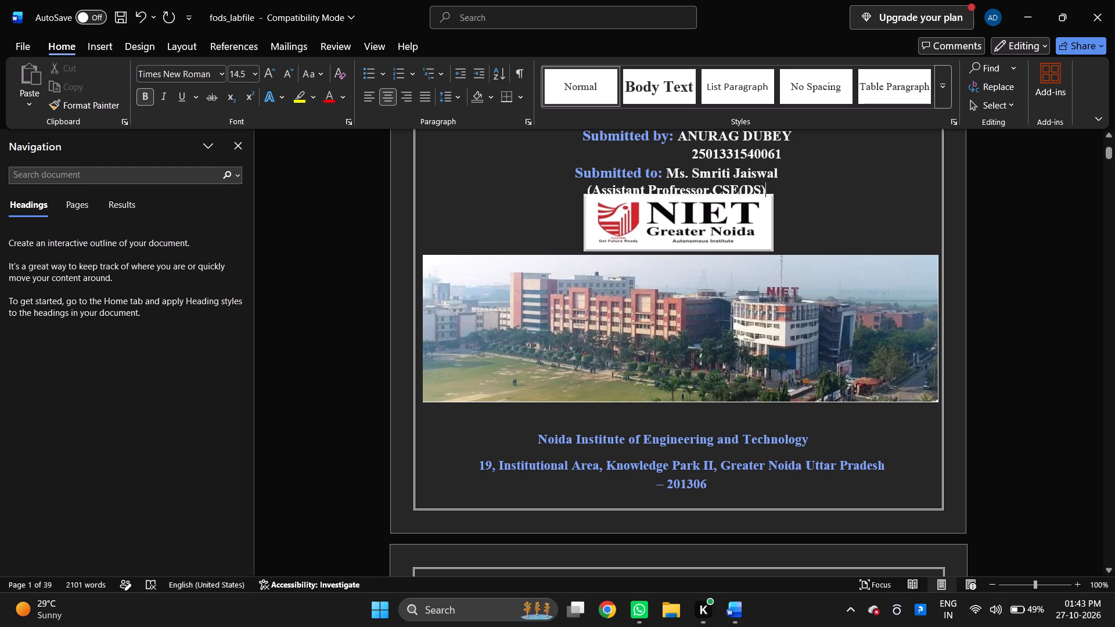
Add the missing final closing bracket after "CSE(DS)" in the designation line.
click(1029, 585)
click(713, 228)
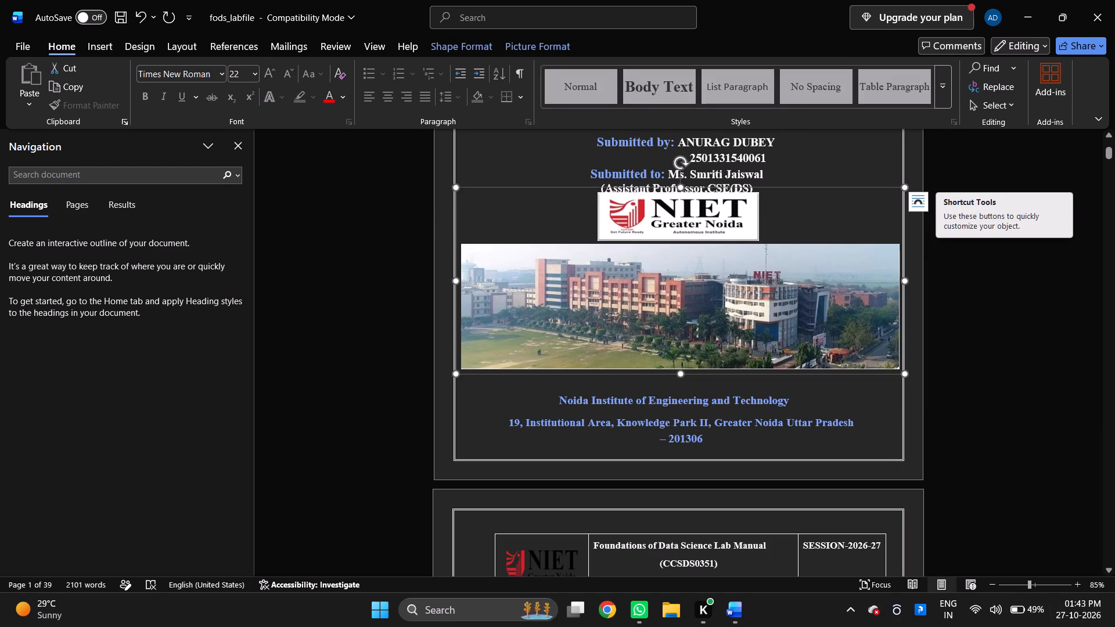
scroll(762, 163, down, 1)
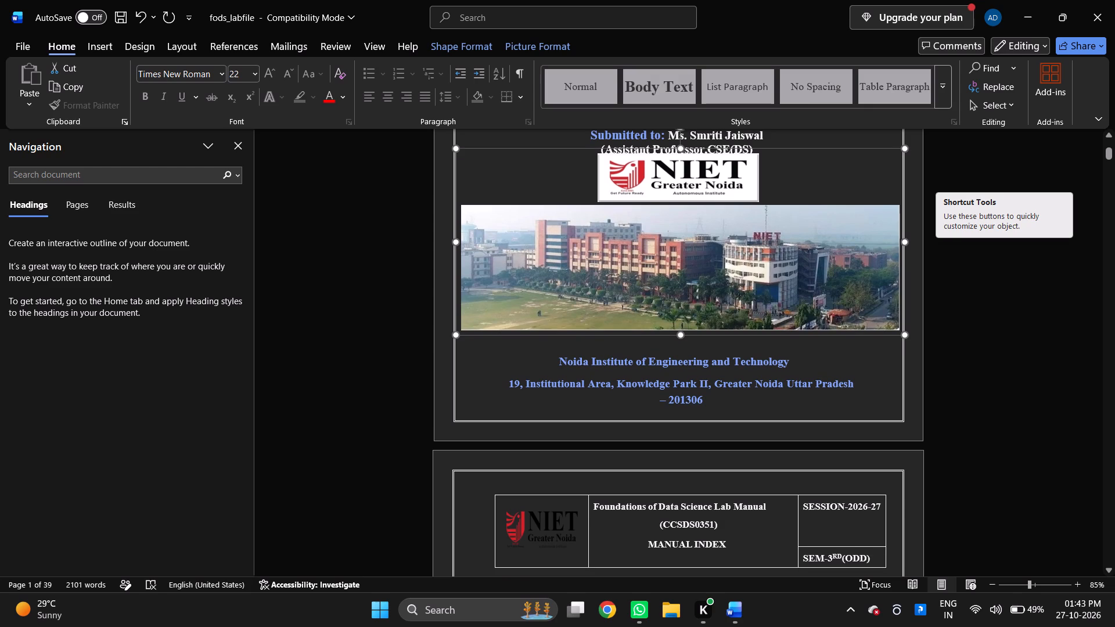
click(768, 143)
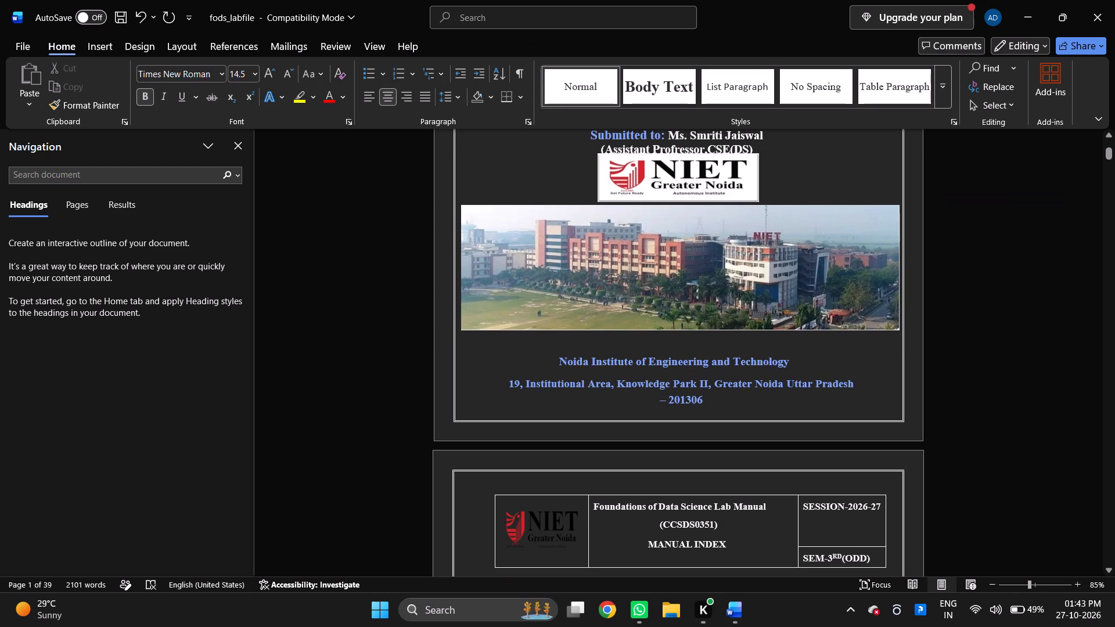
key(shift+parenright)
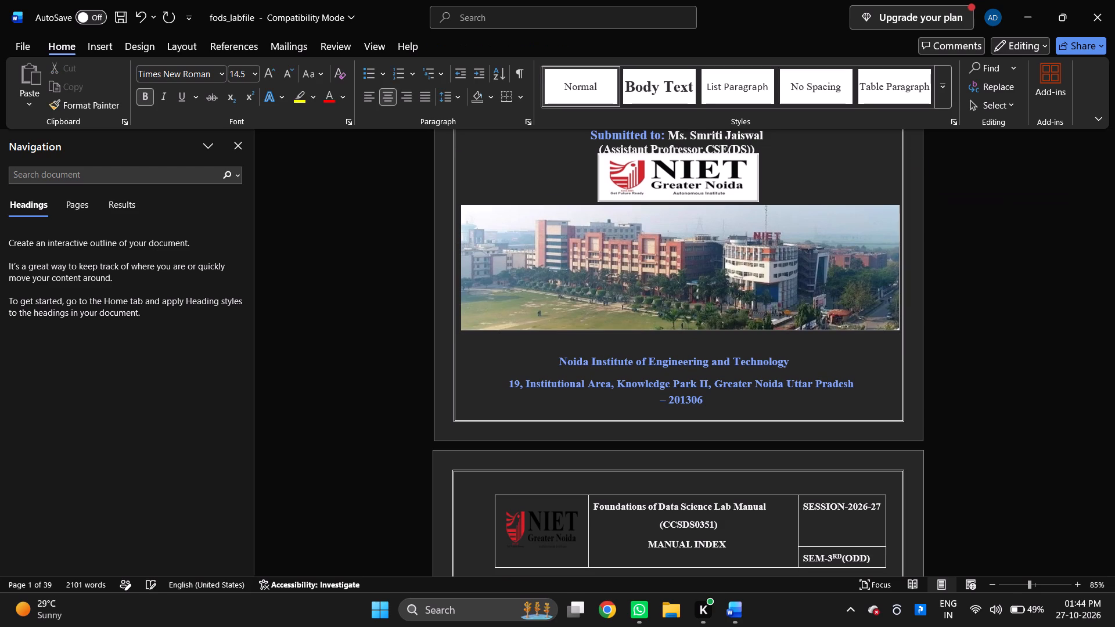
Shrink the grouped NIET logo and campus photo from its upper corner so it clears the designation line.
scroll(768, 143, up, 1)
scroll(769, 190, up, 2)
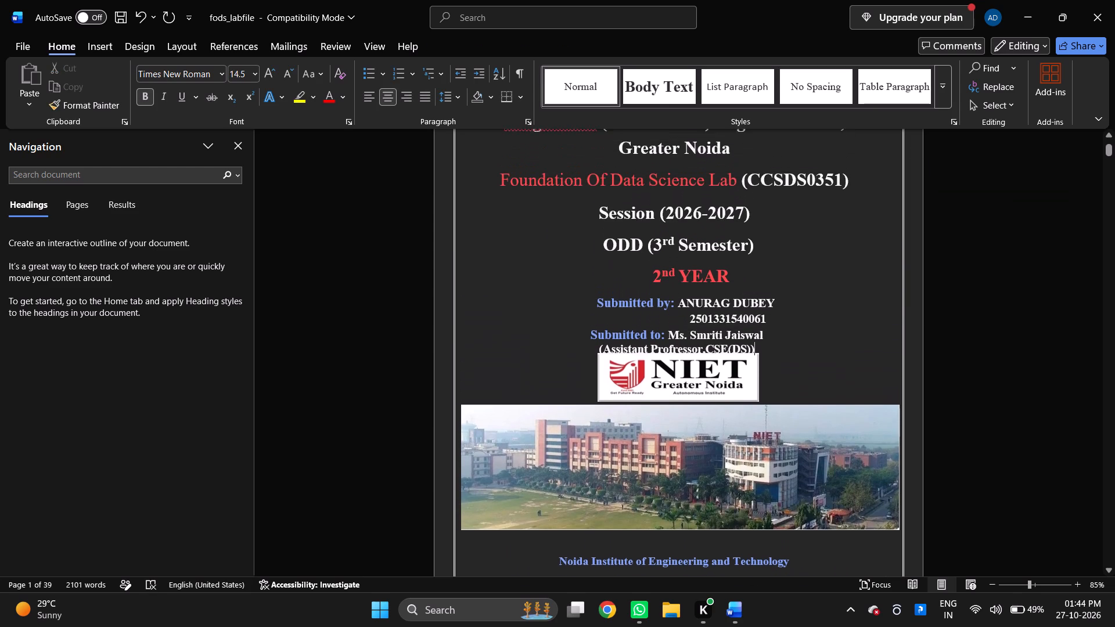
scroll(769, 190, up, 1)
scroll(769, 190, down, 3)
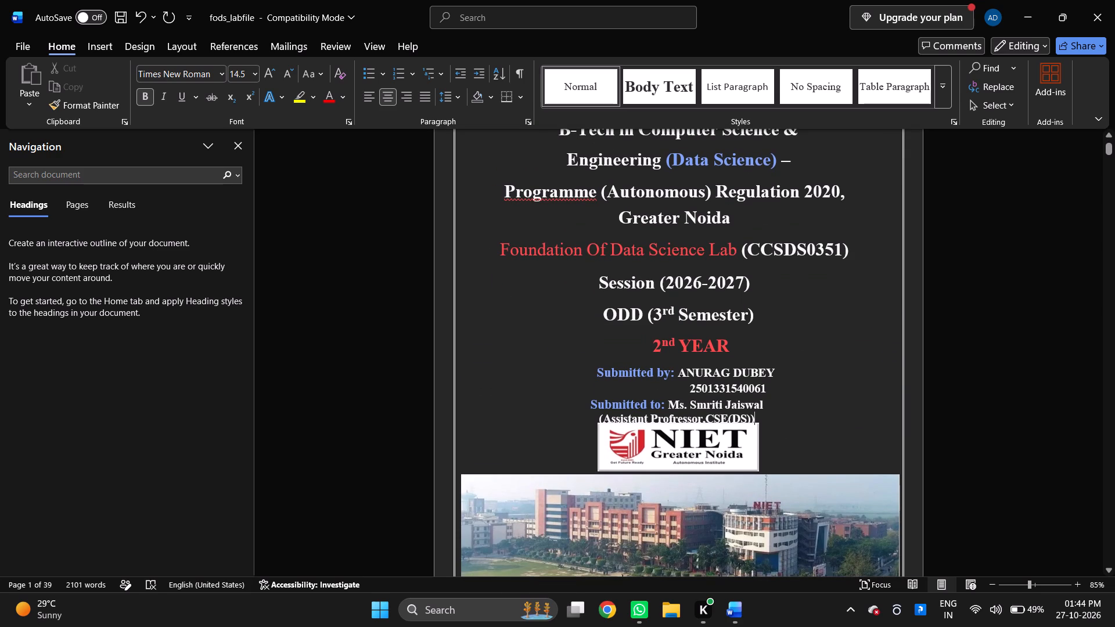
click(643, 484)
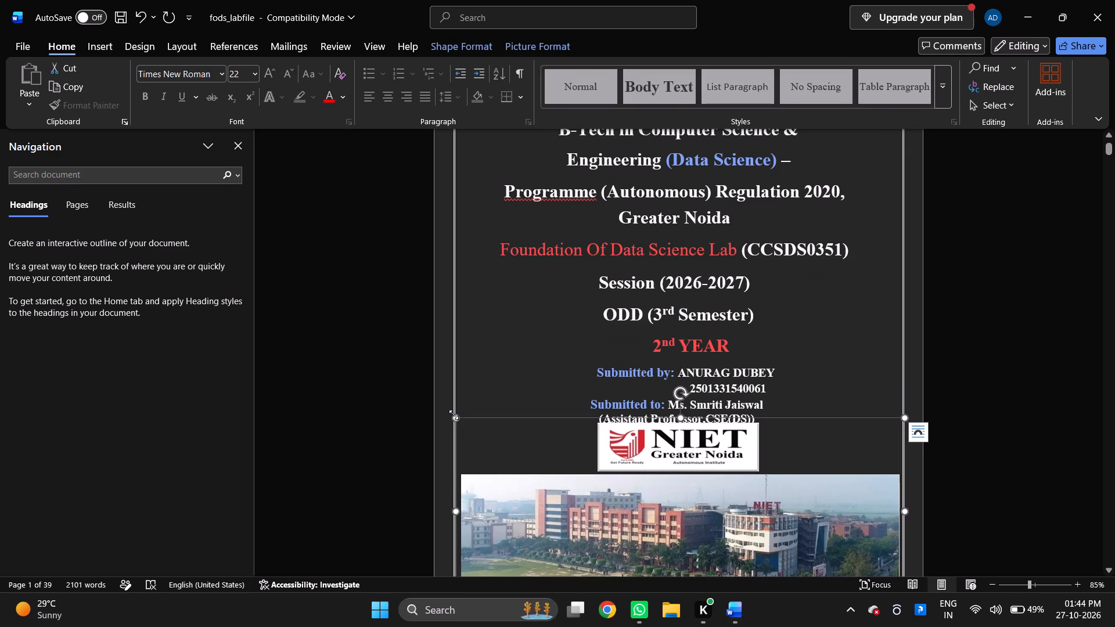
drag(455, 415, 495, 456)
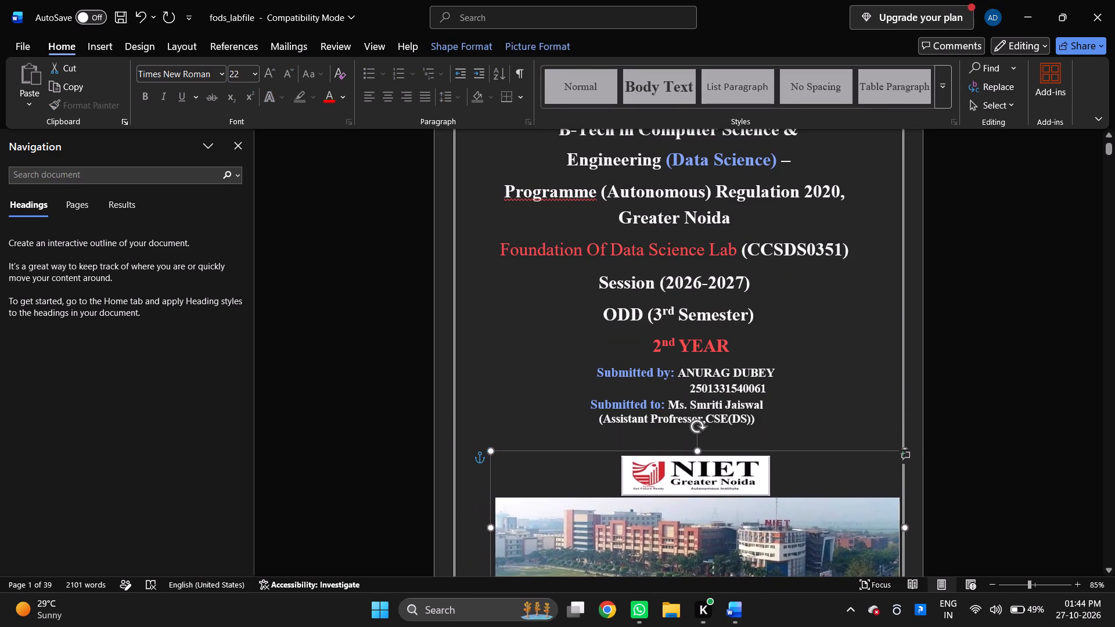
drag(495, 456, 484, 446)
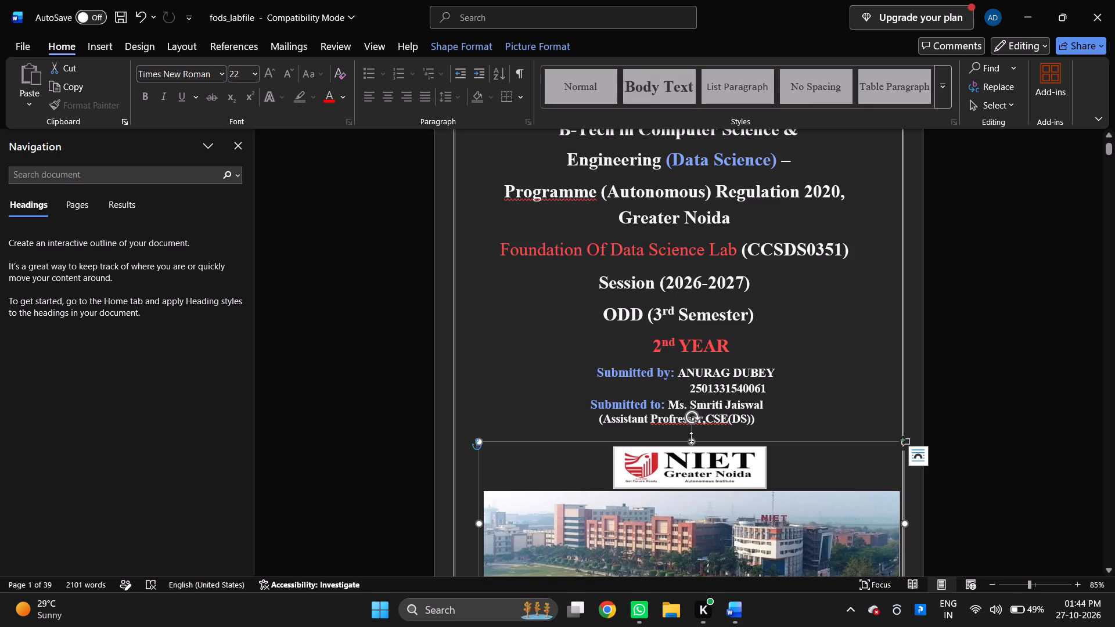
Move the logo and campus photo group so it sits centred between the designation line and the institute name.
drag(701, 439, 690, 435)
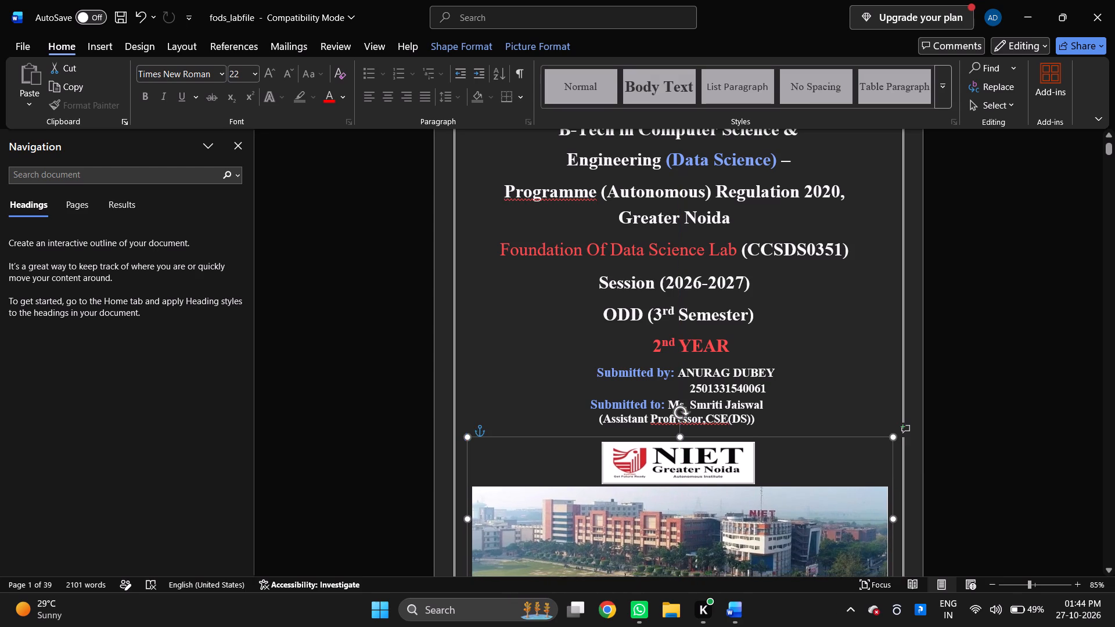
drag(690, 435, 702, 432)
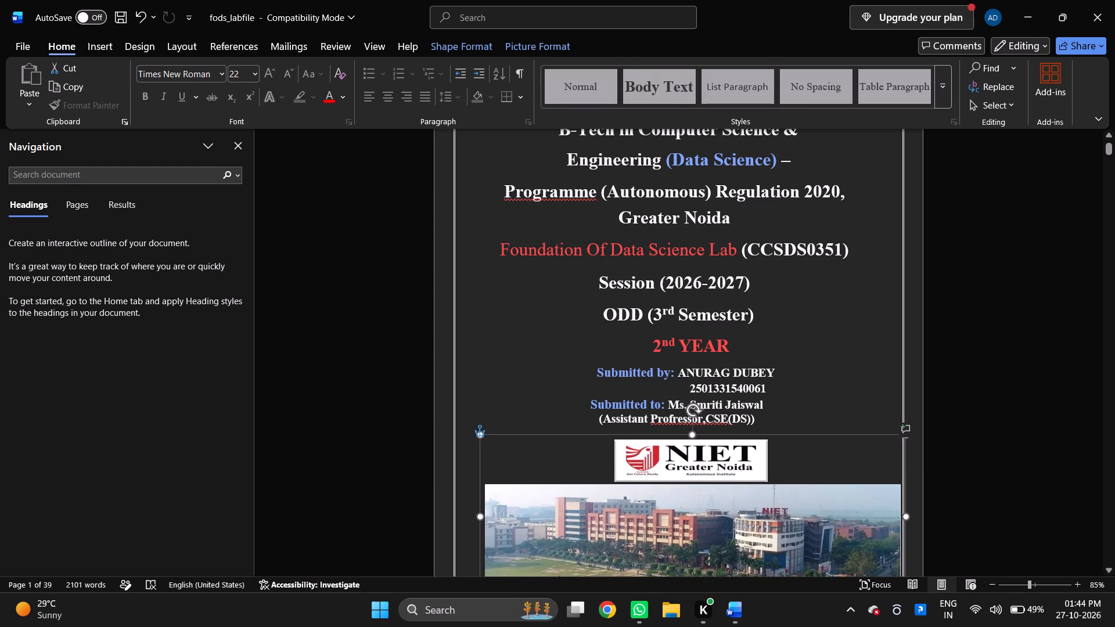
click(804, 363)
scroll(804, 363, down, 2)
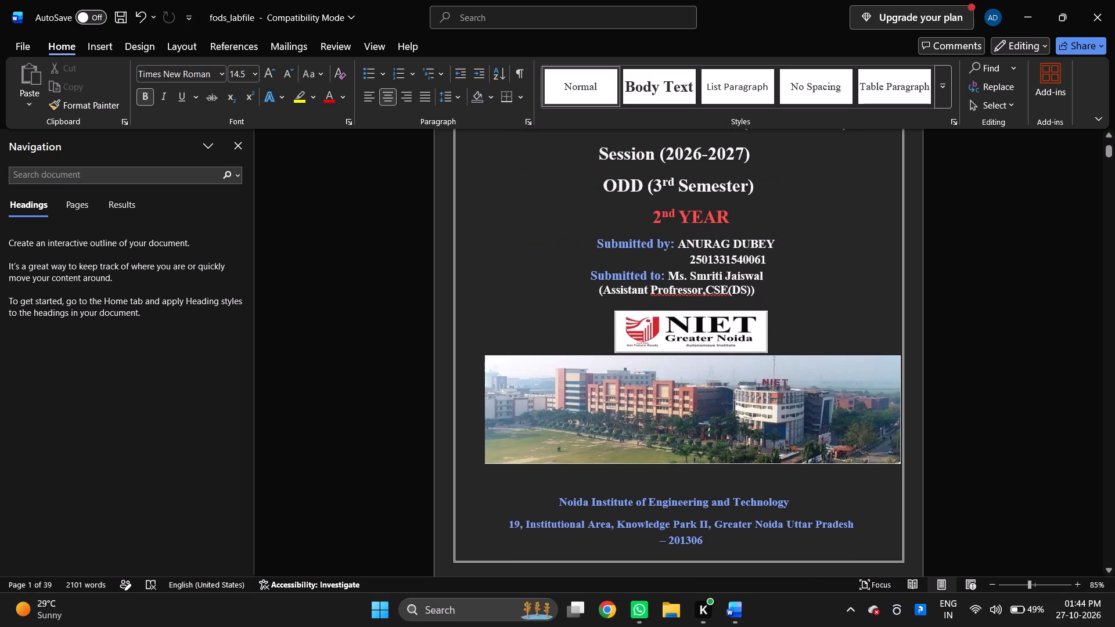
right_click(742, 387)
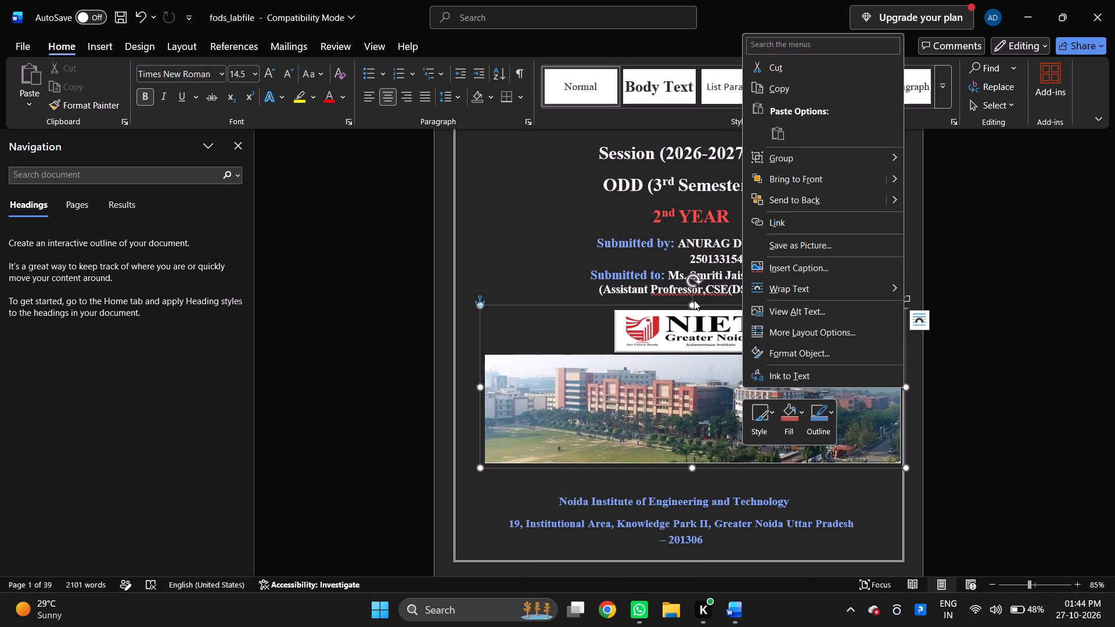
click(696, 292)
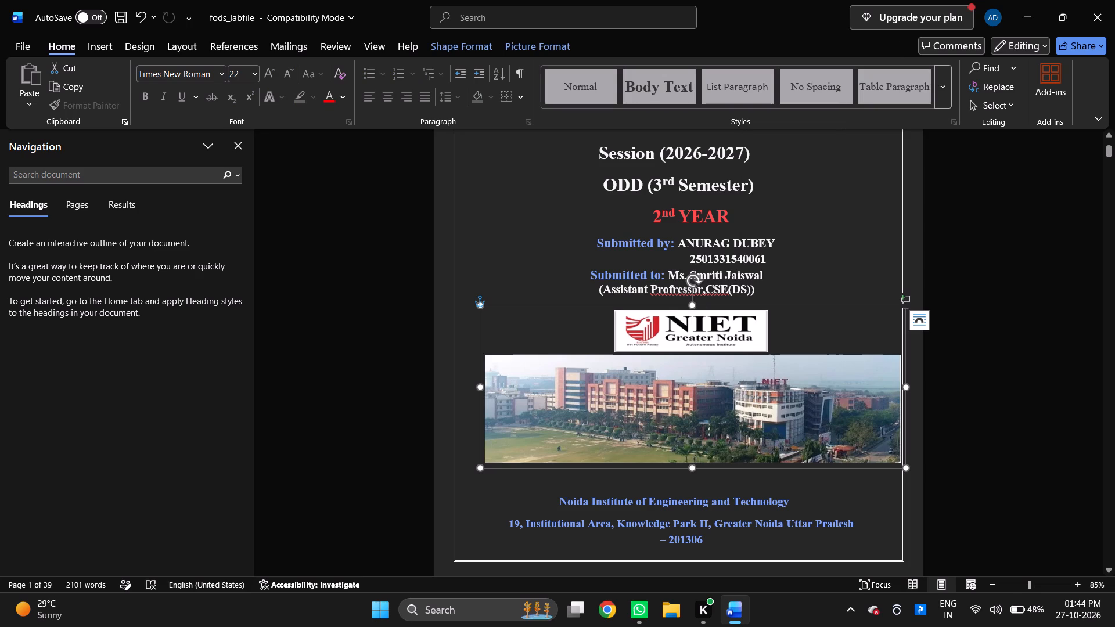
drag(700, 302, 690, 301)
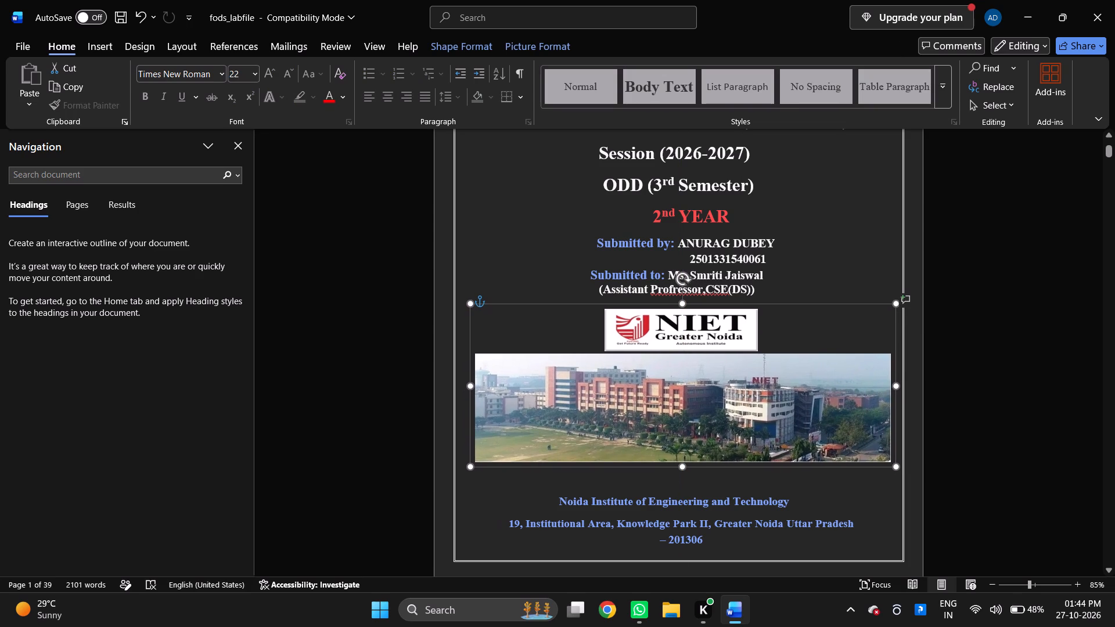
drag(690, 301, 686, 302)
click(767, 247)
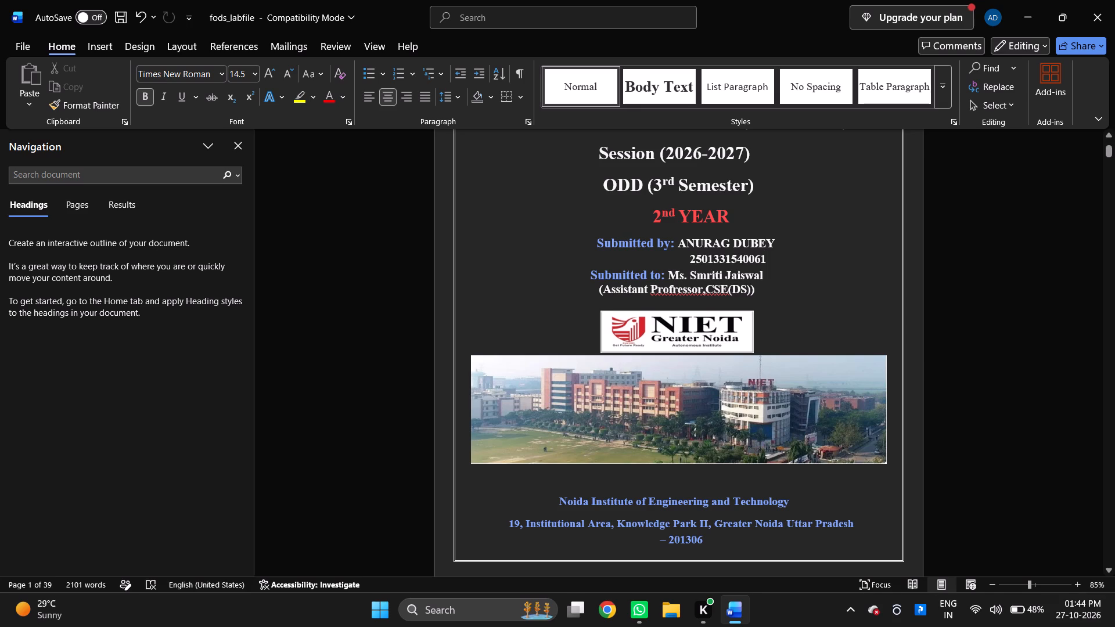
In the designation line, insert a space before the comma and correct the spelling to "Professor".
click(707, 291)
key(Left)
key(space)
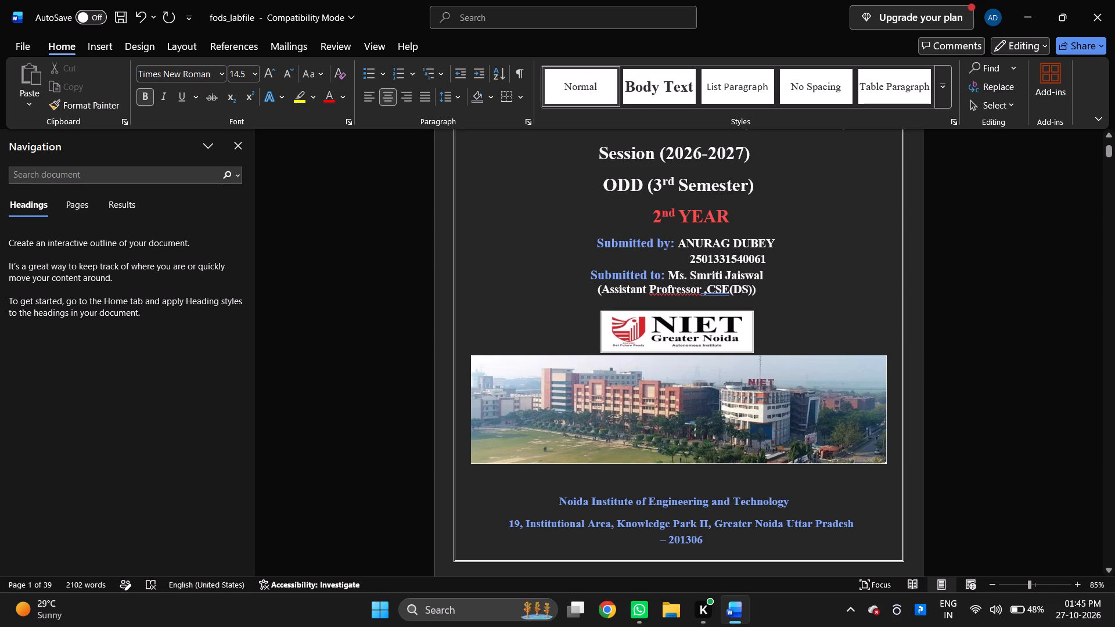
key(Right)
click(677, 287)
key(BackSpace)
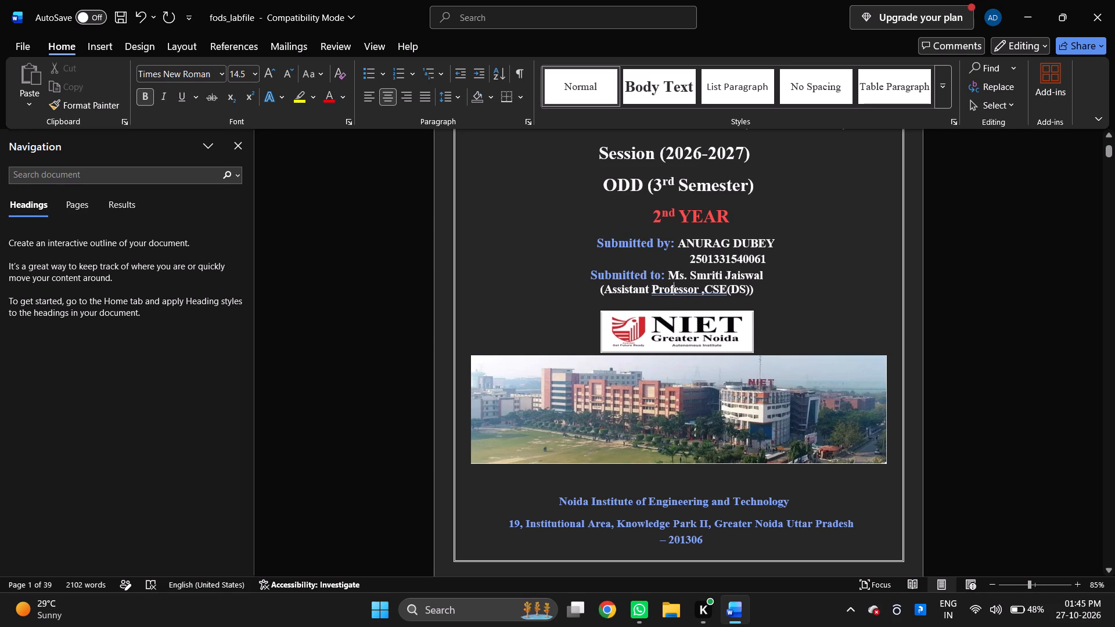
drag(757, 292, 916, 289)
Indent the designation line on the cover page with leading spaces so it sits further in beneath the "Submitted to" name.
scroll(782, 293, down, 5)
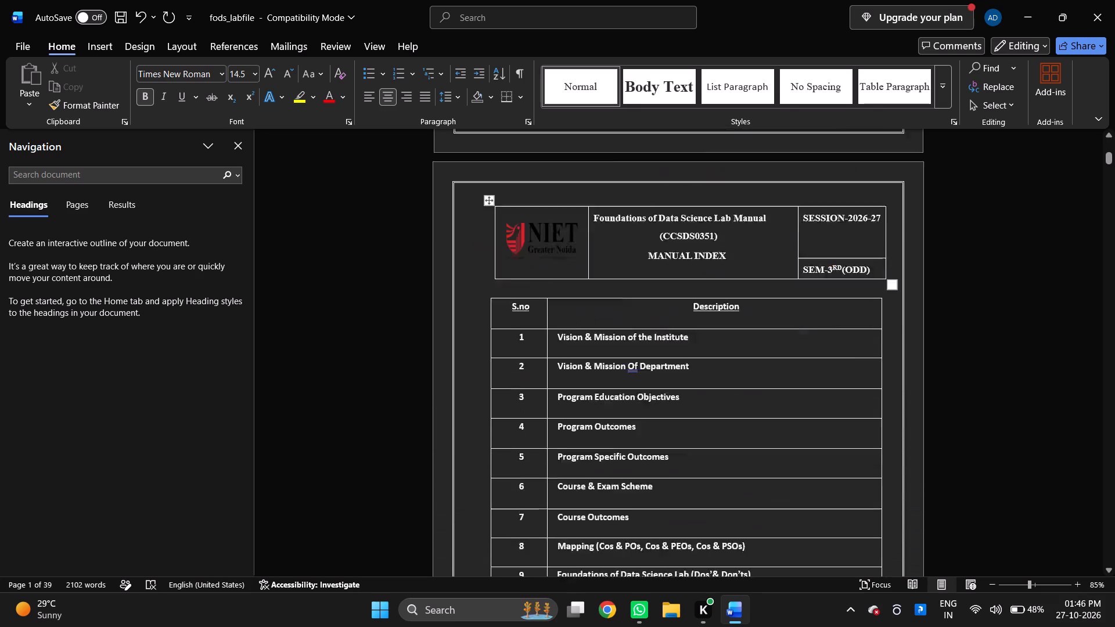
scroll(782, 293, down, 1)
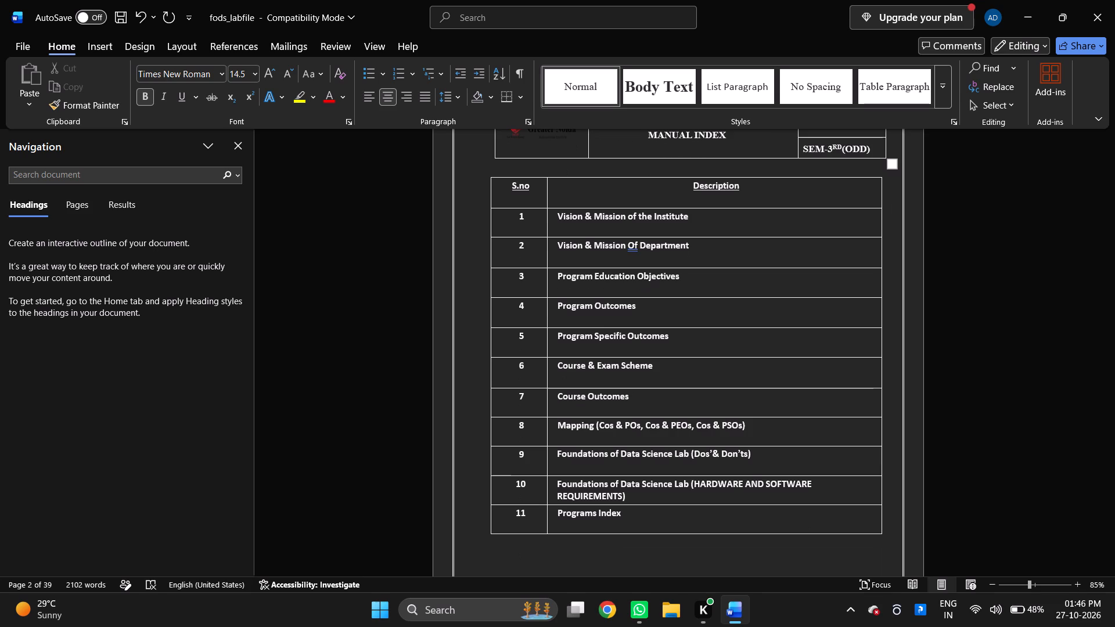
scroll(785, 233, up, 7)
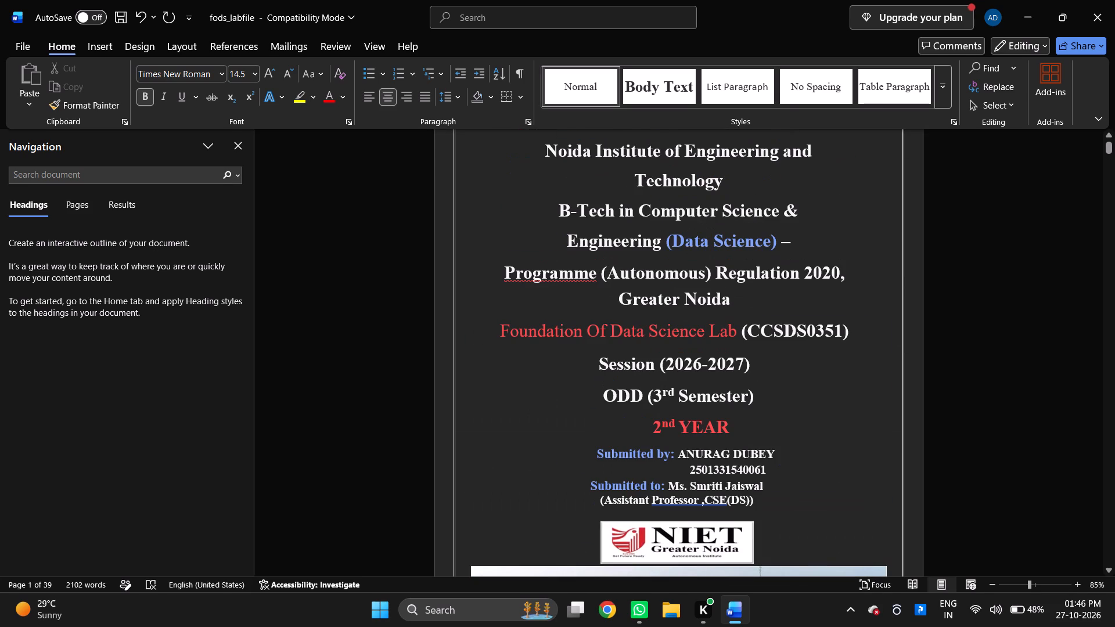
click(600, 501)
key(space)
key(space)
key(space)
key(space)
key(space)
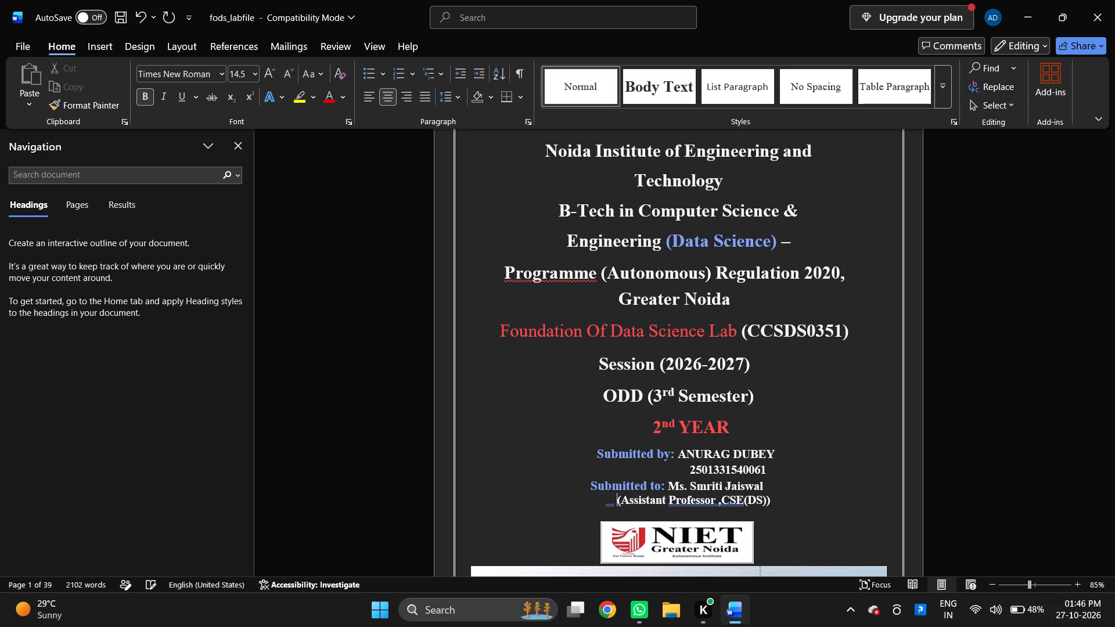
key(space)
key(space)
key(space)
key(space)
key(space)
key(space)
key(space)
key(space)
key(space)
key(space)
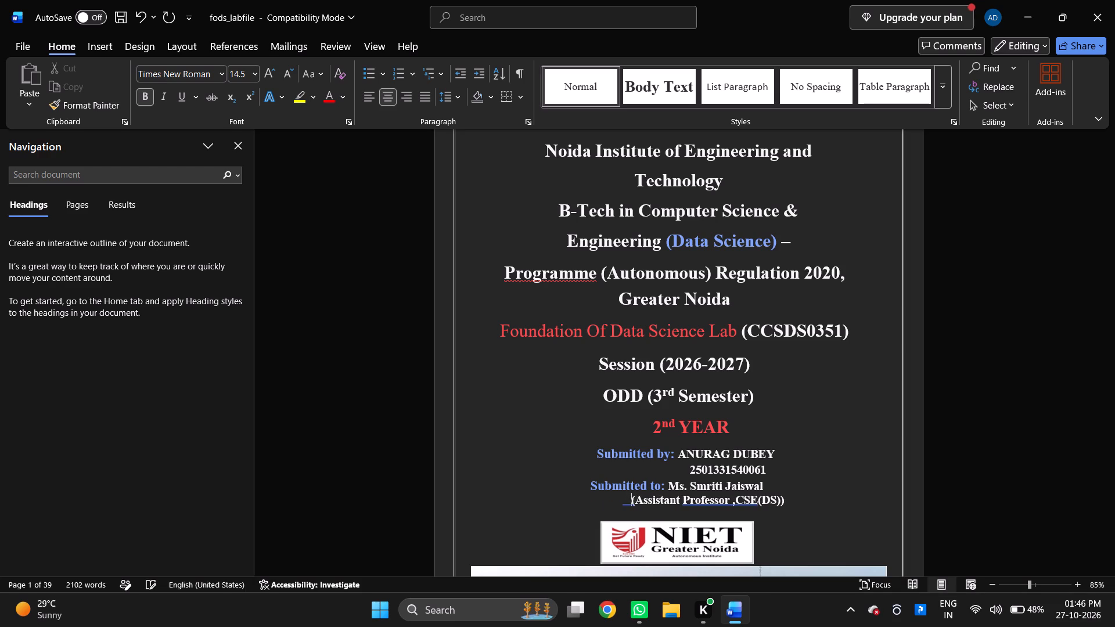
key(space)
key(space)
key(space)
key(space)
key(space)
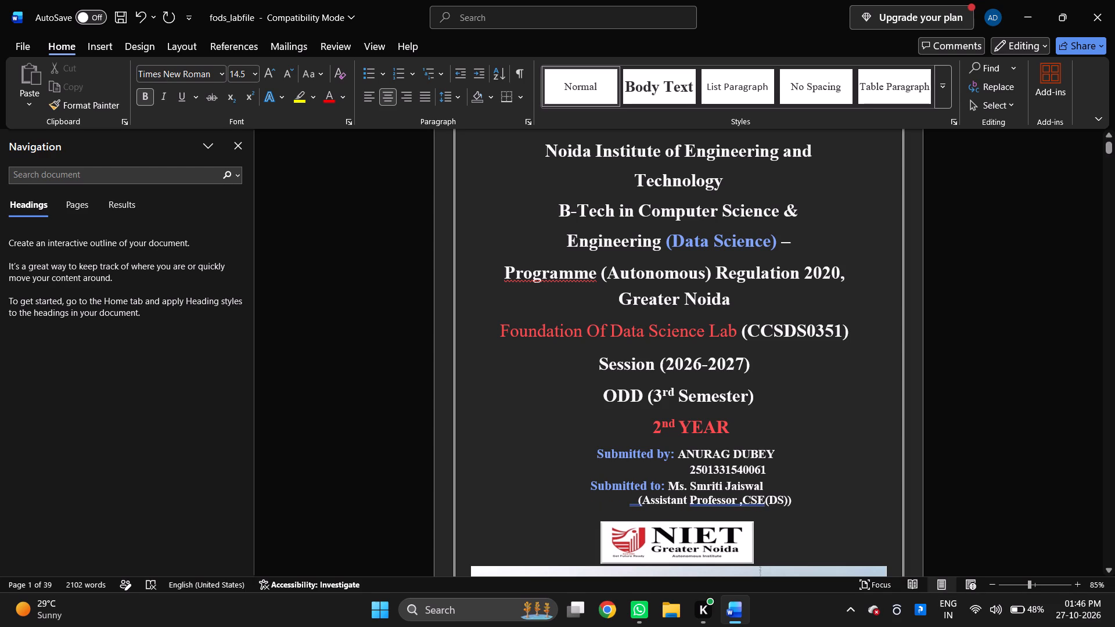
click(858, 439)
Save the changes to the lab file.
key(ctrl+s)
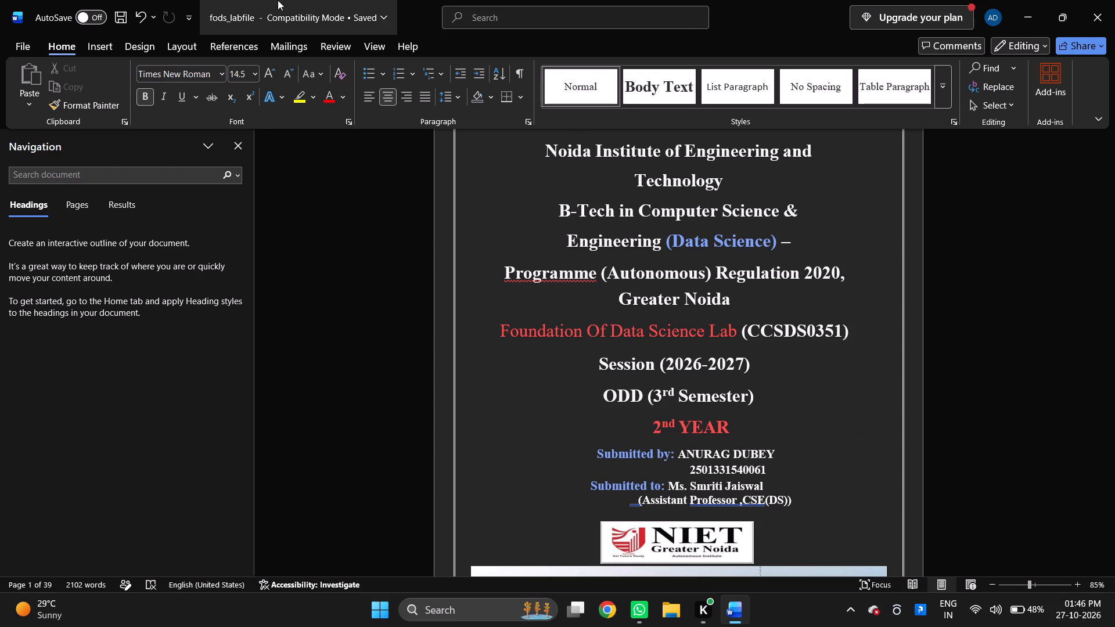
Save a Word Document copy to the Desktop, appending an underscore and the student's first name to "fods_labfile", maintaining compatibility with previous versions.
click(16, 51)
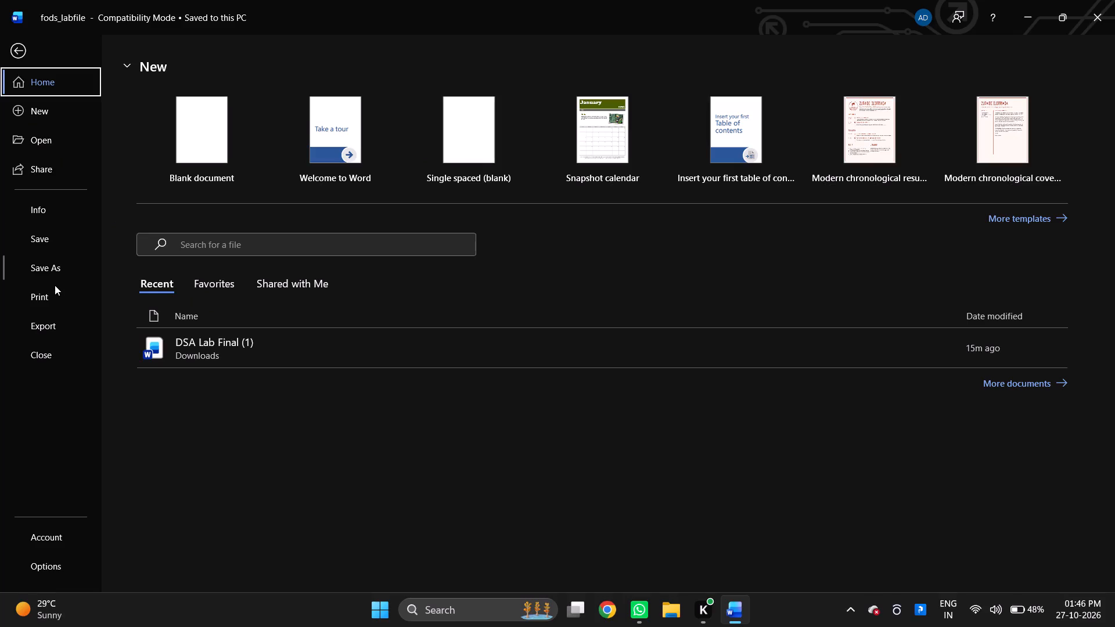
click(56, 265)
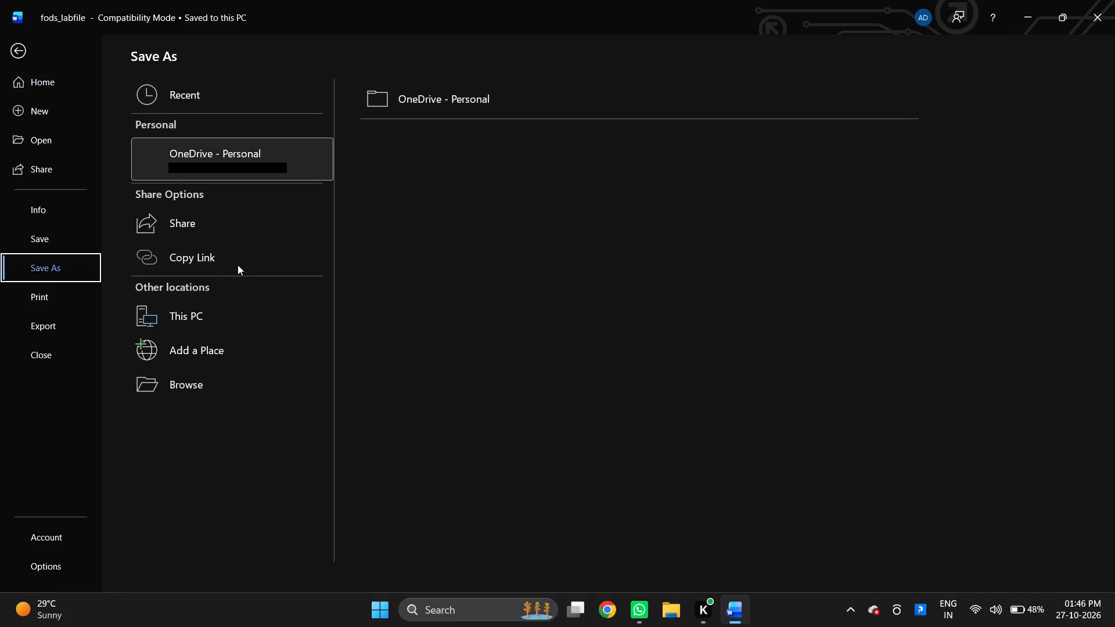
click(225, 301)
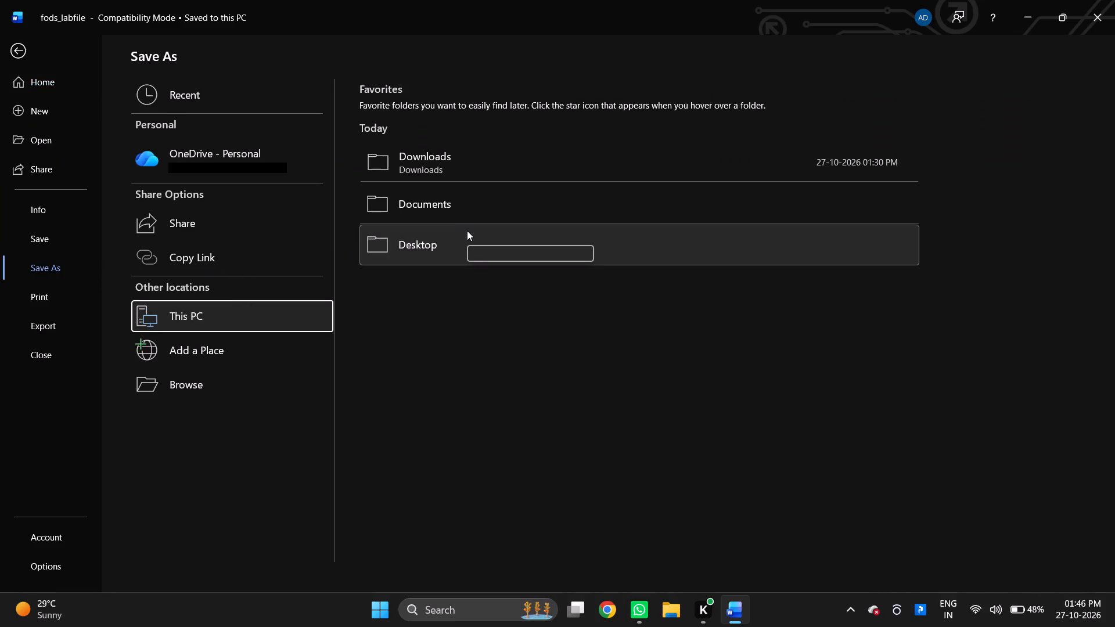
click(467, 230)
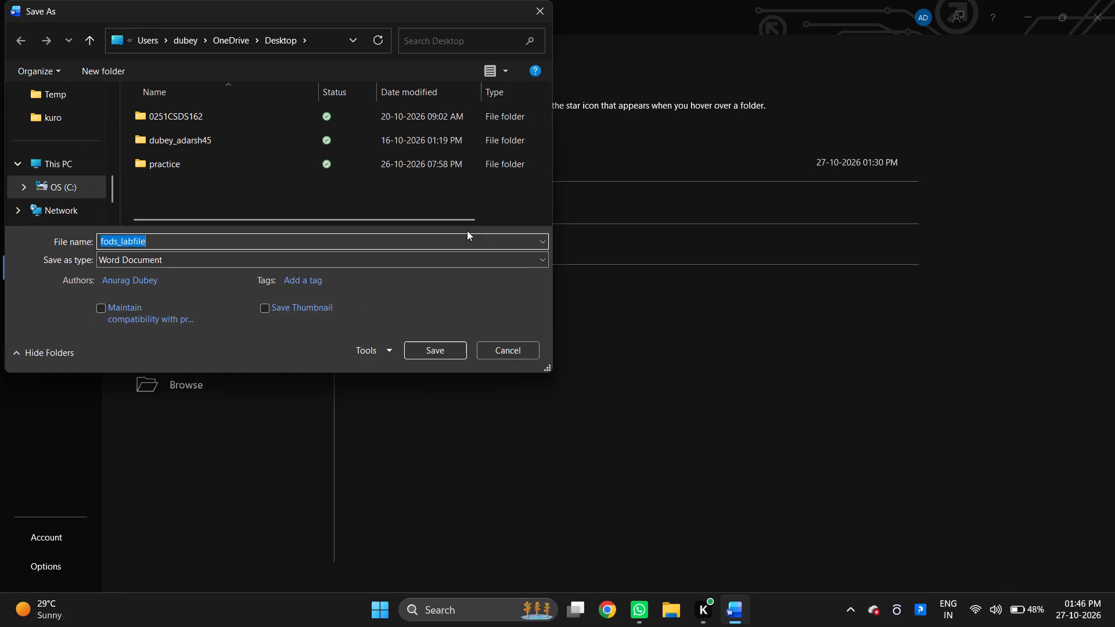
click(280, 230)
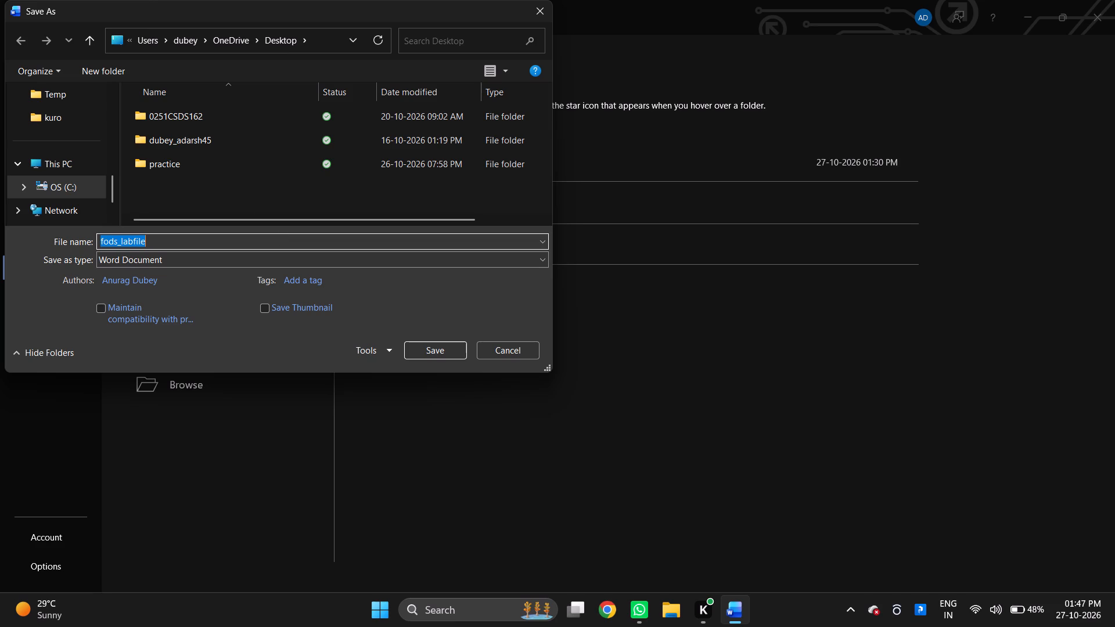
click(271, 236)
key(shift+underscore)
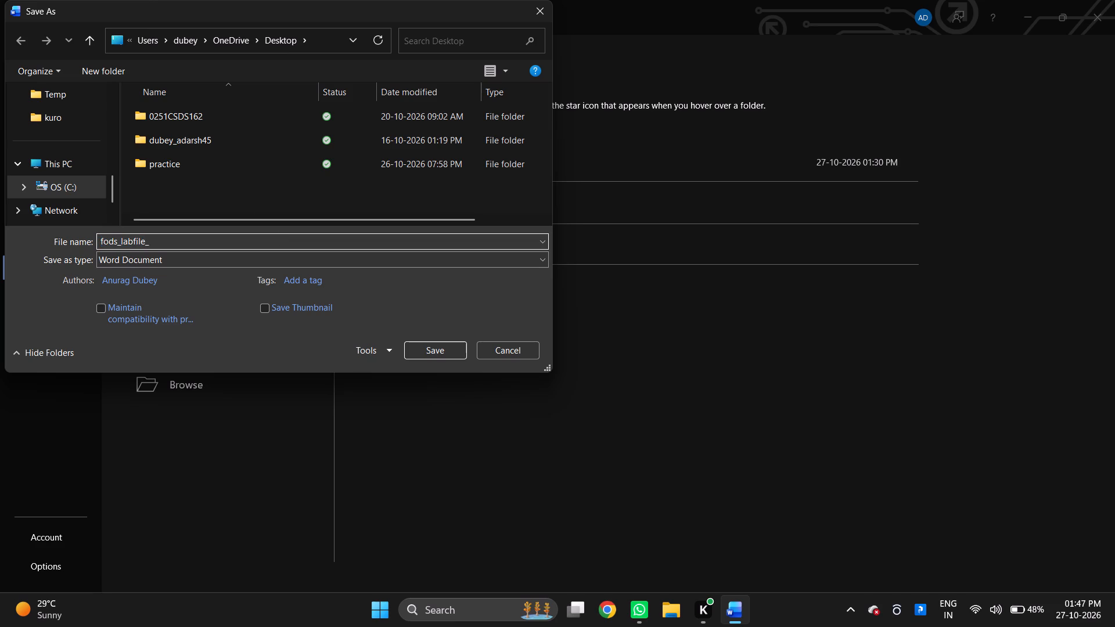
text(Anura)
text(g)
key(space)
key(BackSpace)
click(449, 347)
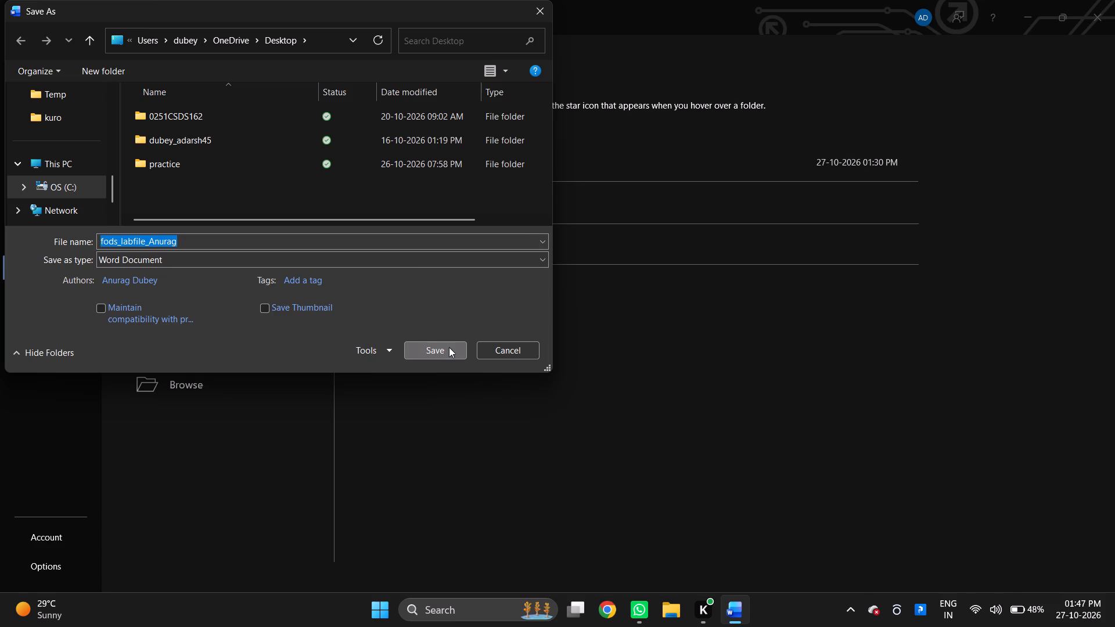
click(102, 307)
double_click(102, 307)
Complete saving the renamed lab file to the Desktop and dismiss the AutoSave notice.
click(426, 351)
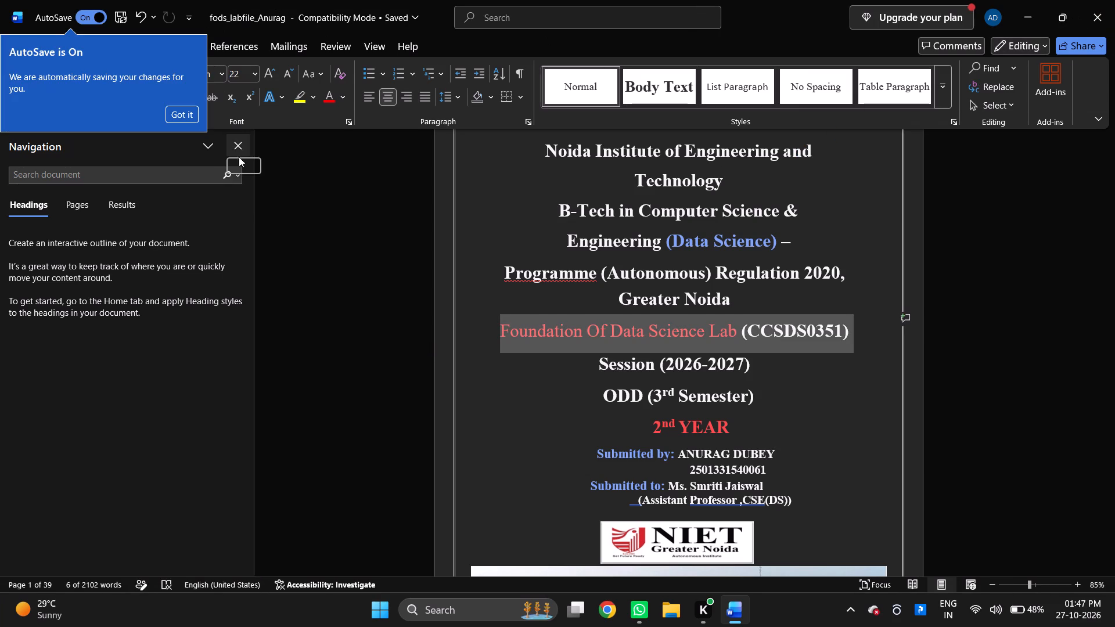
click(310, 219)
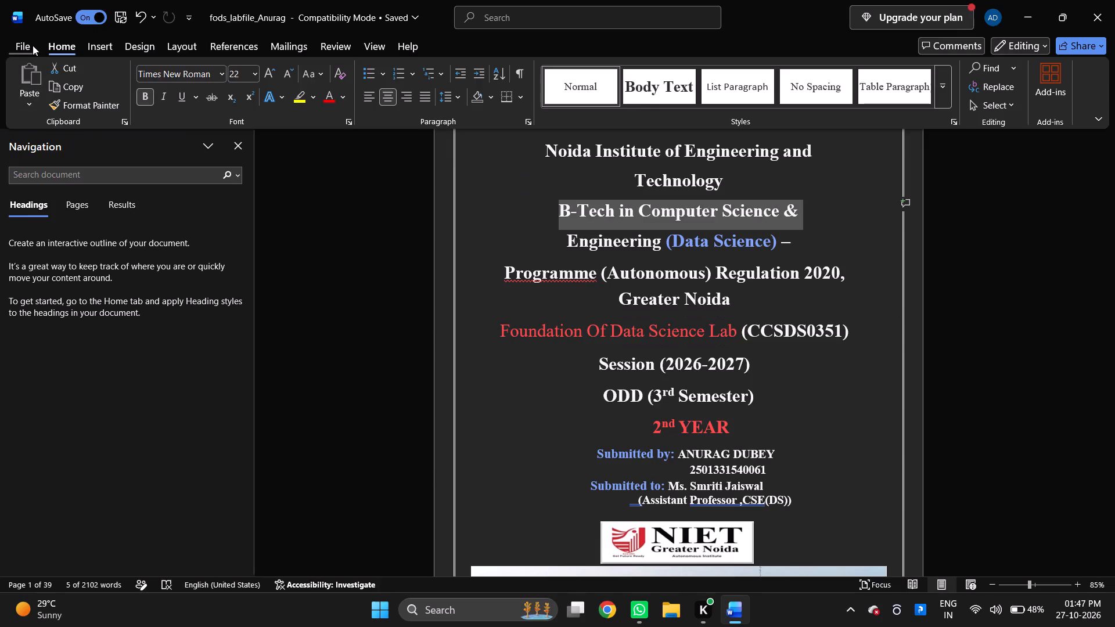
Start saving another copy of the lab file to the Desktop folder on this PC.
click(31, 45)
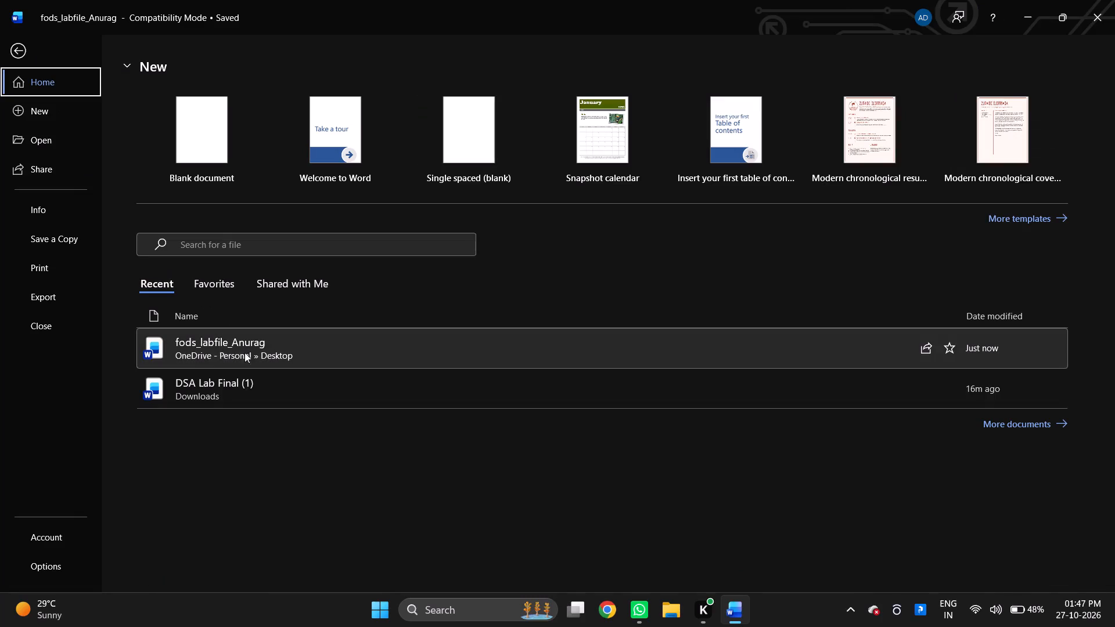
click(58, 235)
click(194, 325)
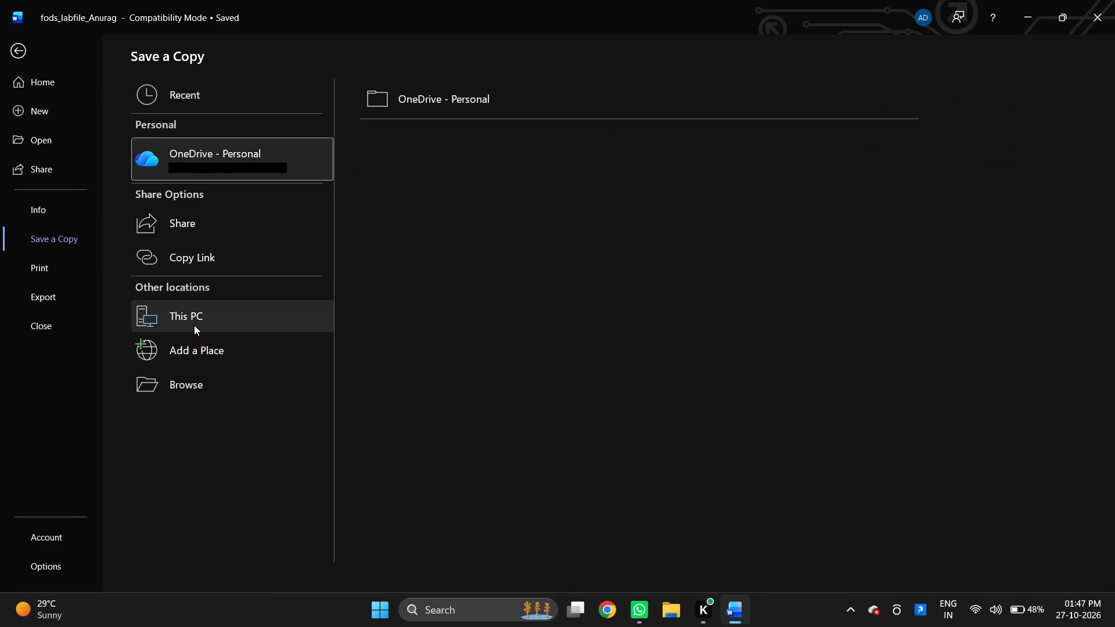
click(423, 242)
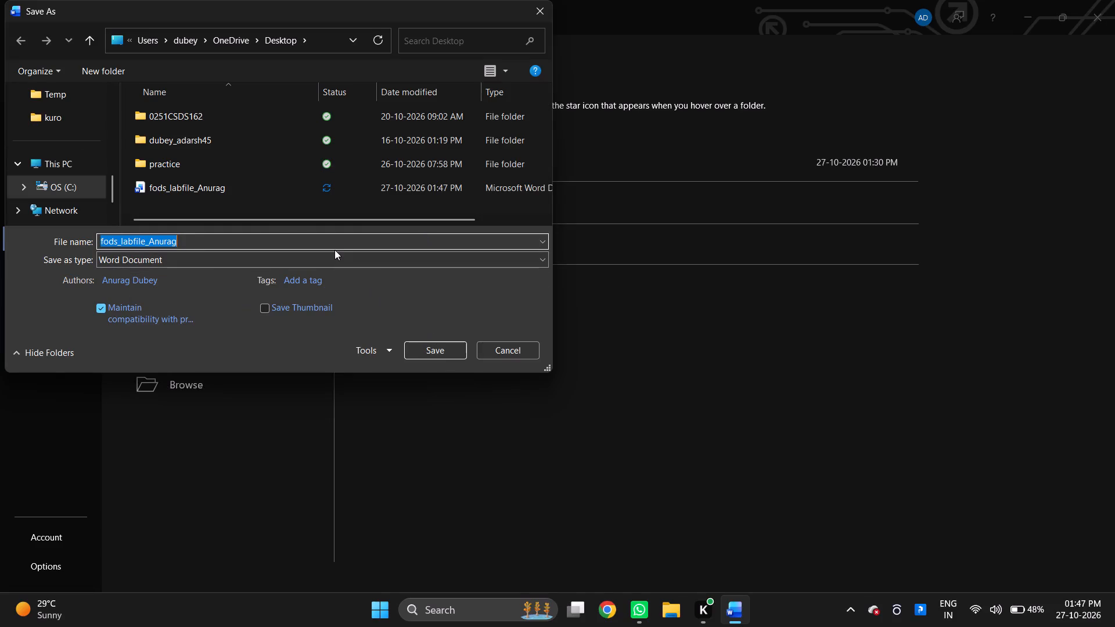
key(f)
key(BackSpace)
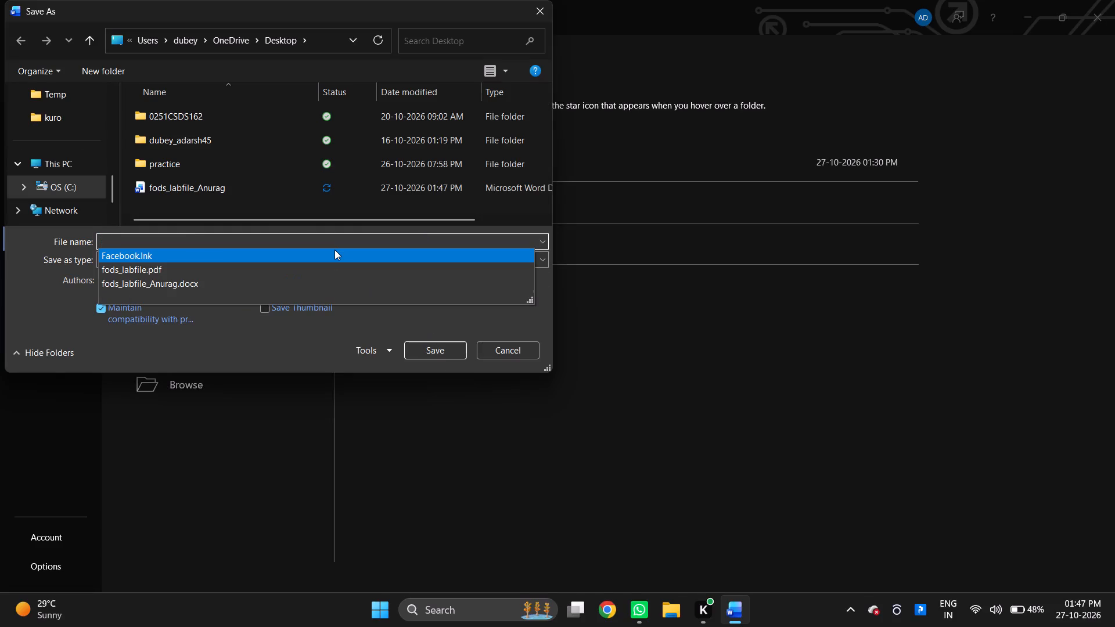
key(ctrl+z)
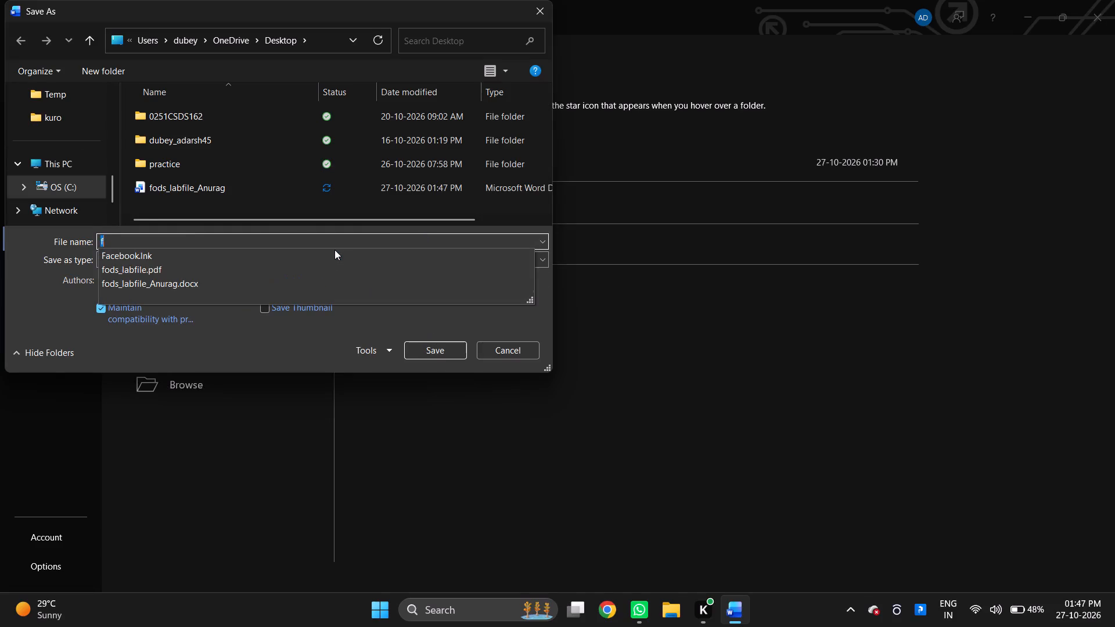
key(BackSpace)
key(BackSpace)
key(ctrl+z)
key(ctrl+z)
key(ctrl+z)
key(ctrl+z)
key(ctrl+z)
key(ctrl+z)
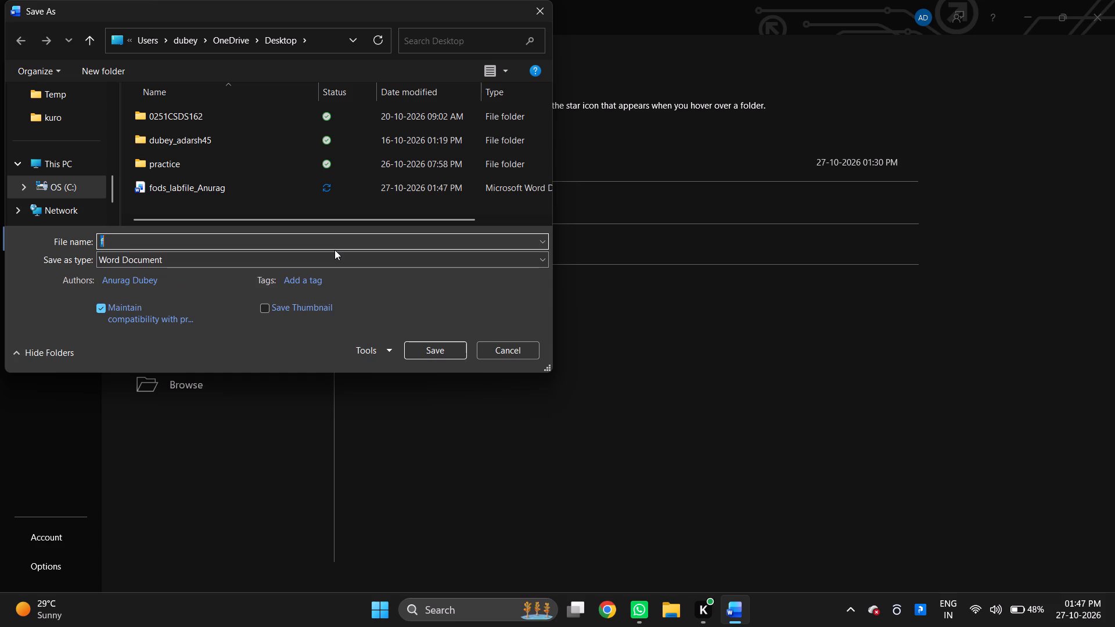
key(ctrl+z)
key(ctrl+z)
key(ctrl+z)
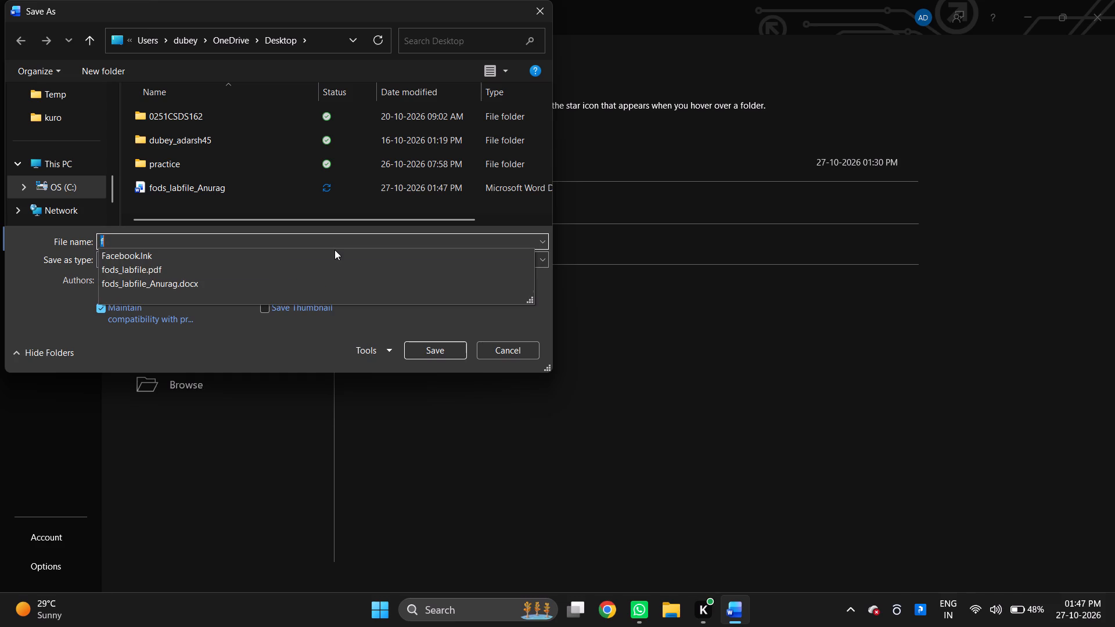
Reuse the suggested lab file name, replace its .docx extension with "final", and save the Word Document copy to the Desktop.
click(270, 280)
click(270, 280)
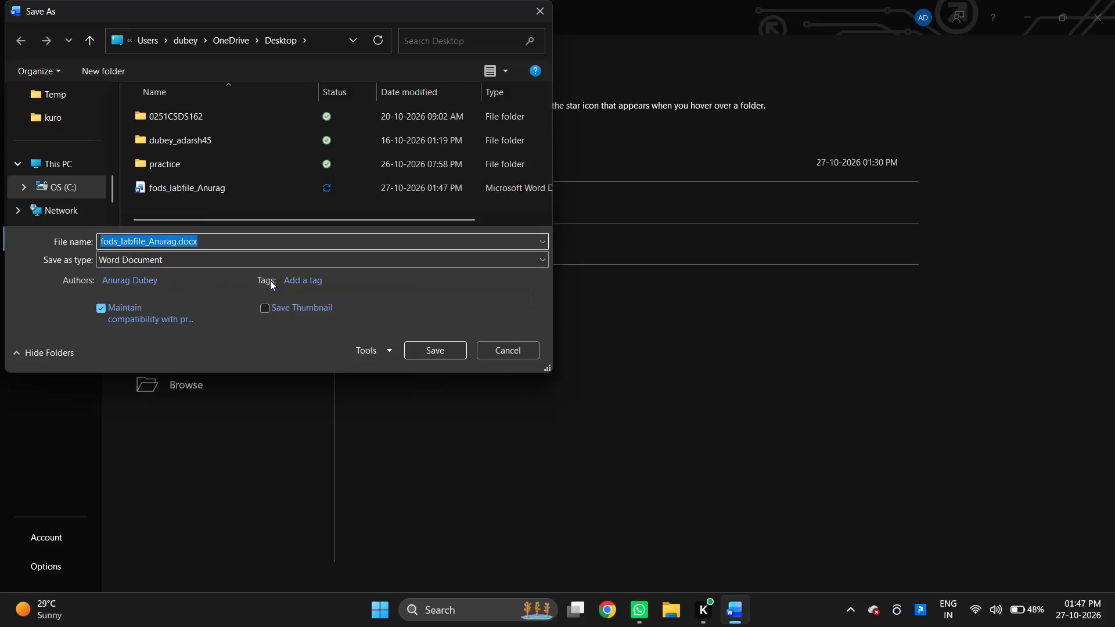
click(178, 240)
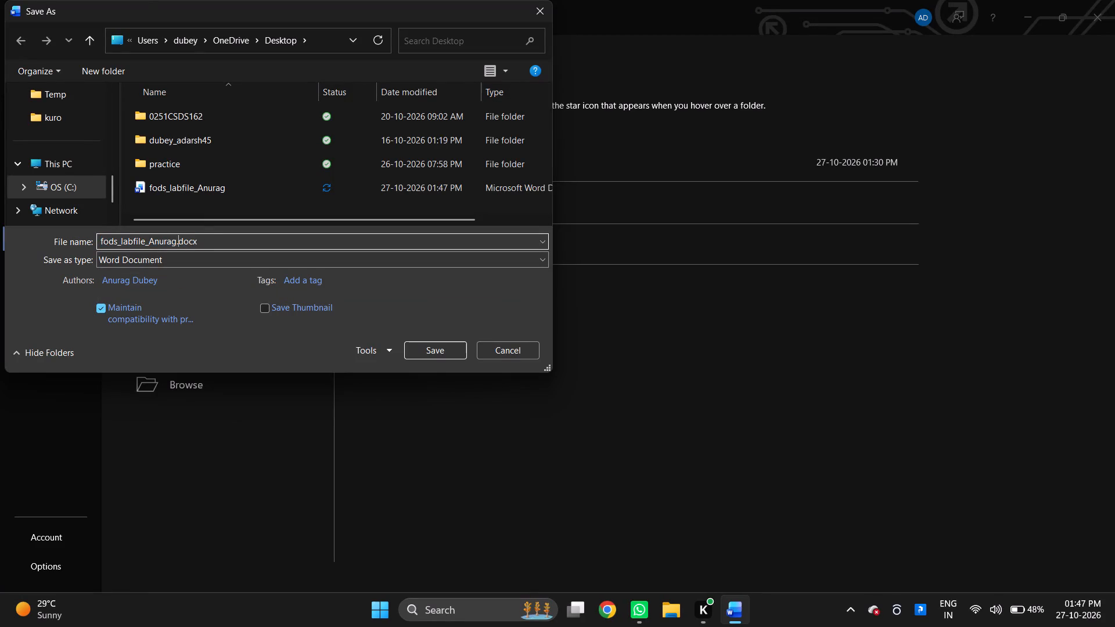
click(208, 241)
key(BackSpace)
key(BackSpace)
key(BackSpace)
key(BackSpace)
key(BackSpace)
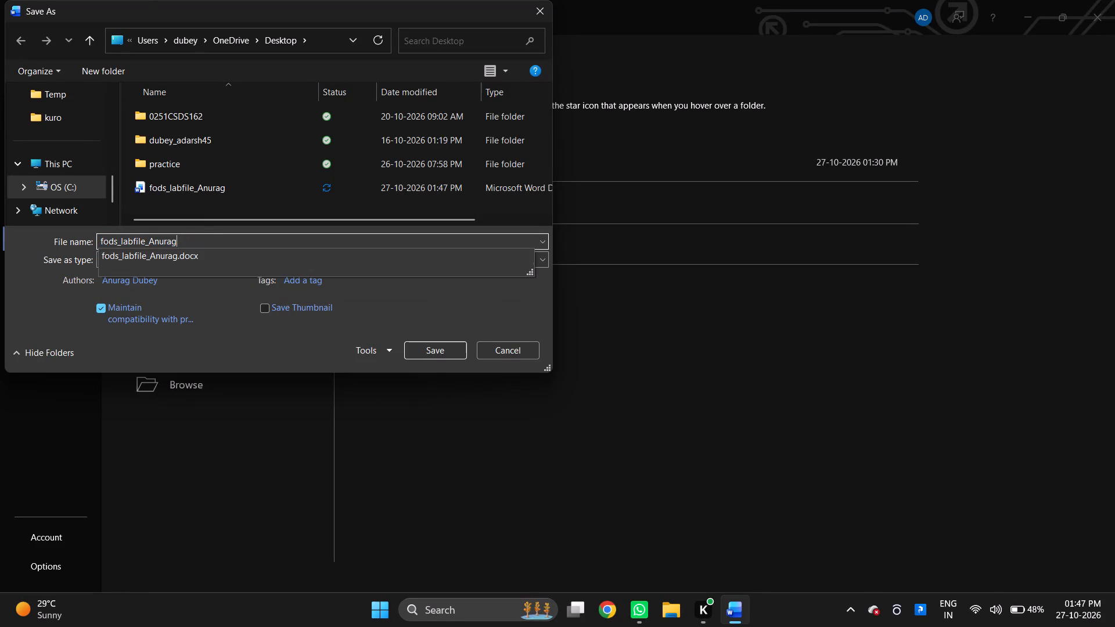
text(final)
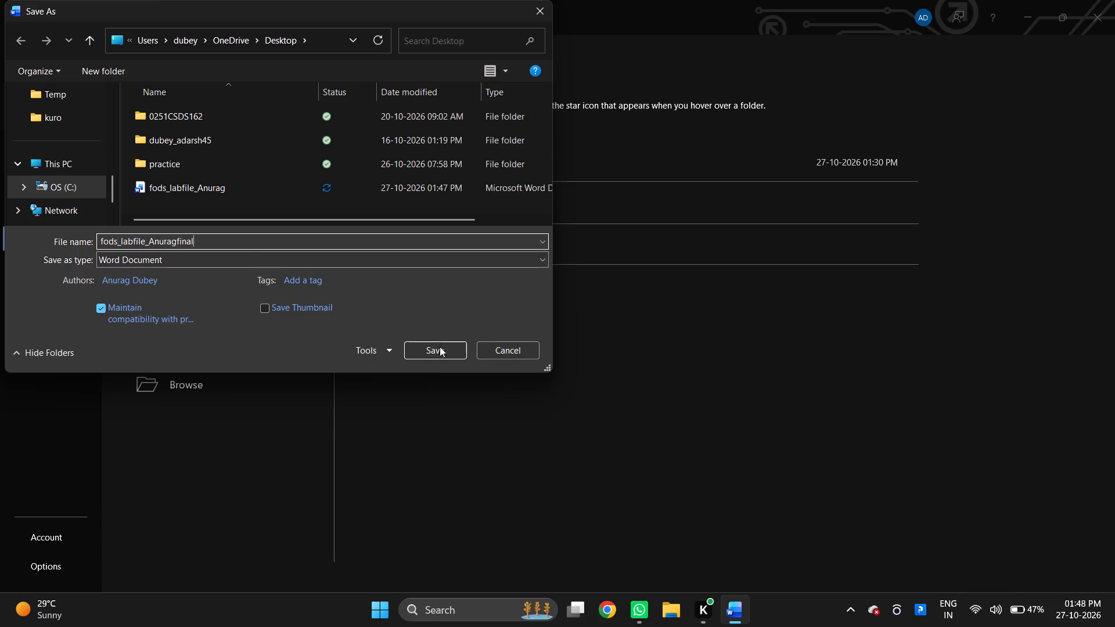
click(447, 353)
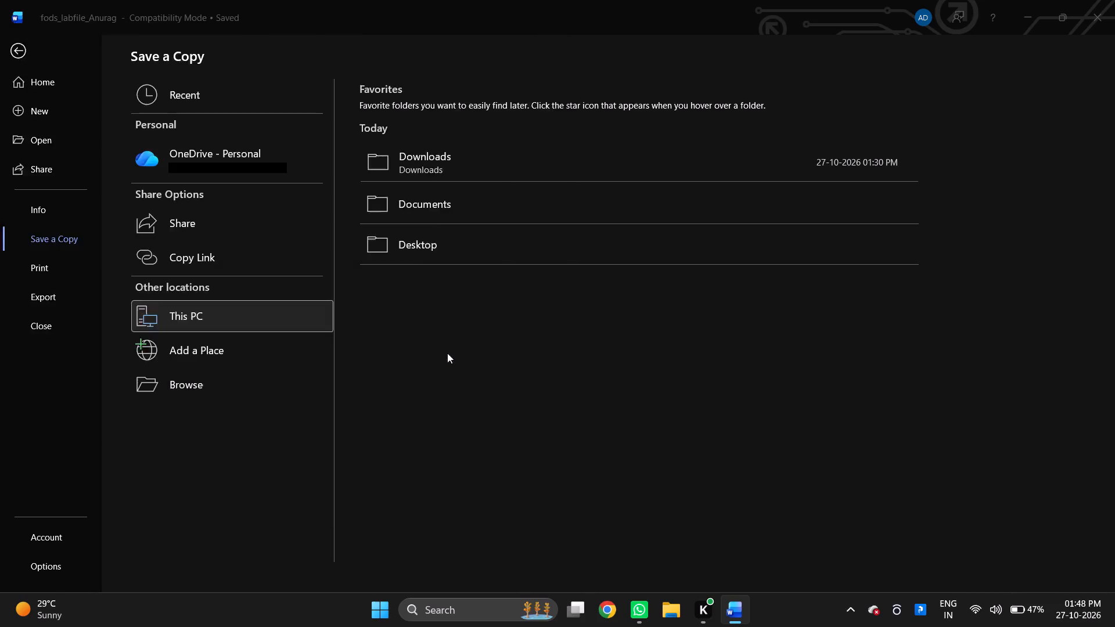
Close the saved lab file document.
click(1088, 27)
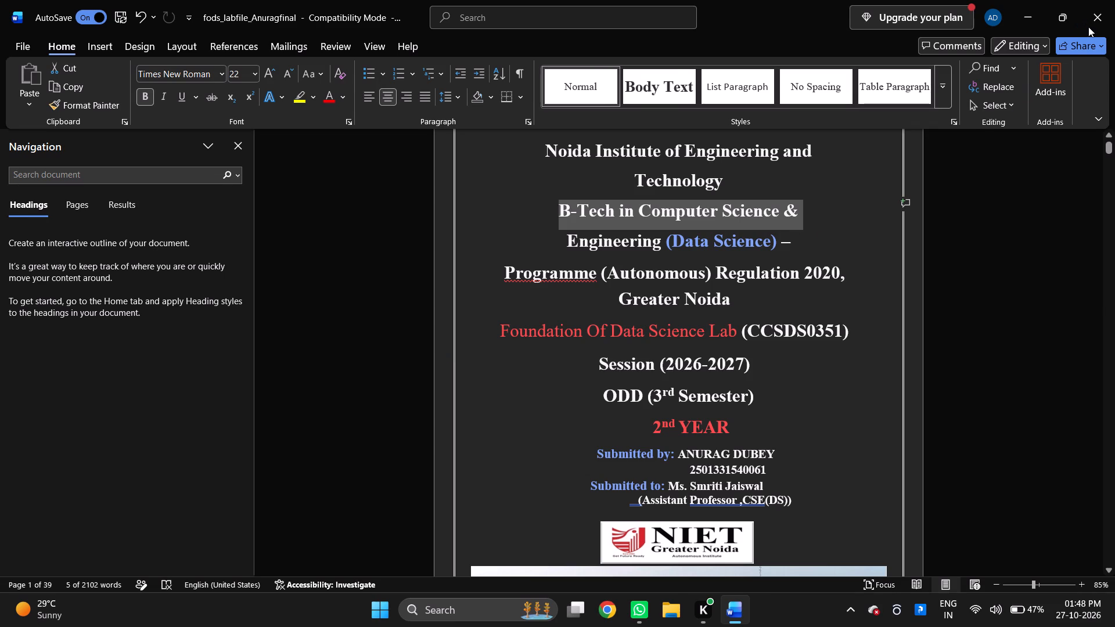
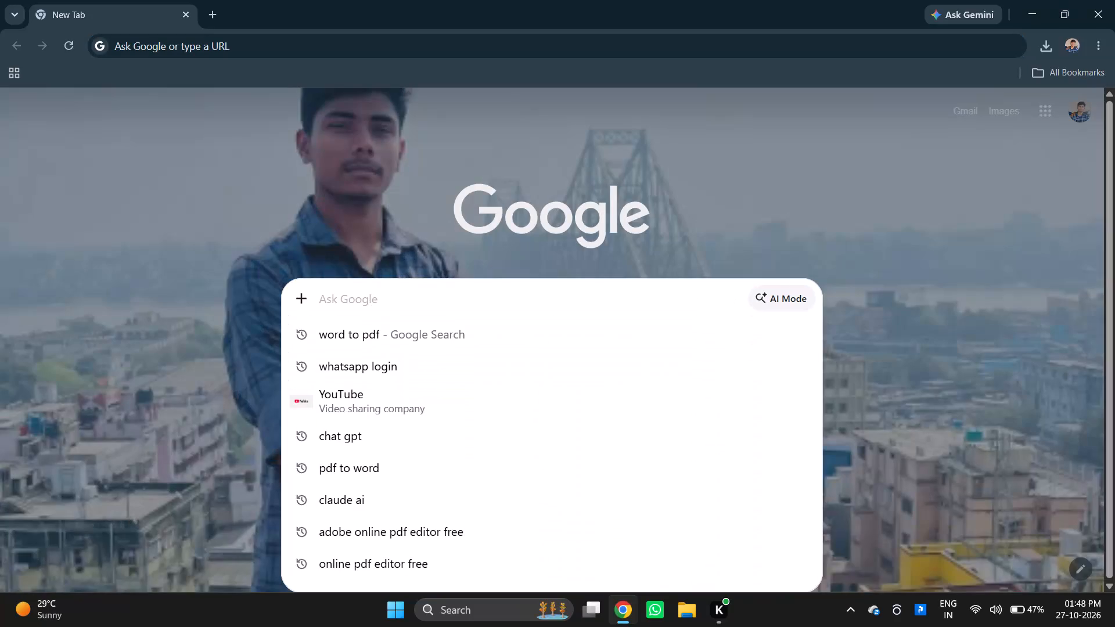
Search Google for "word to pdf" and open iLovePDF's Word to PDF converter from the results.
click(468, 333)
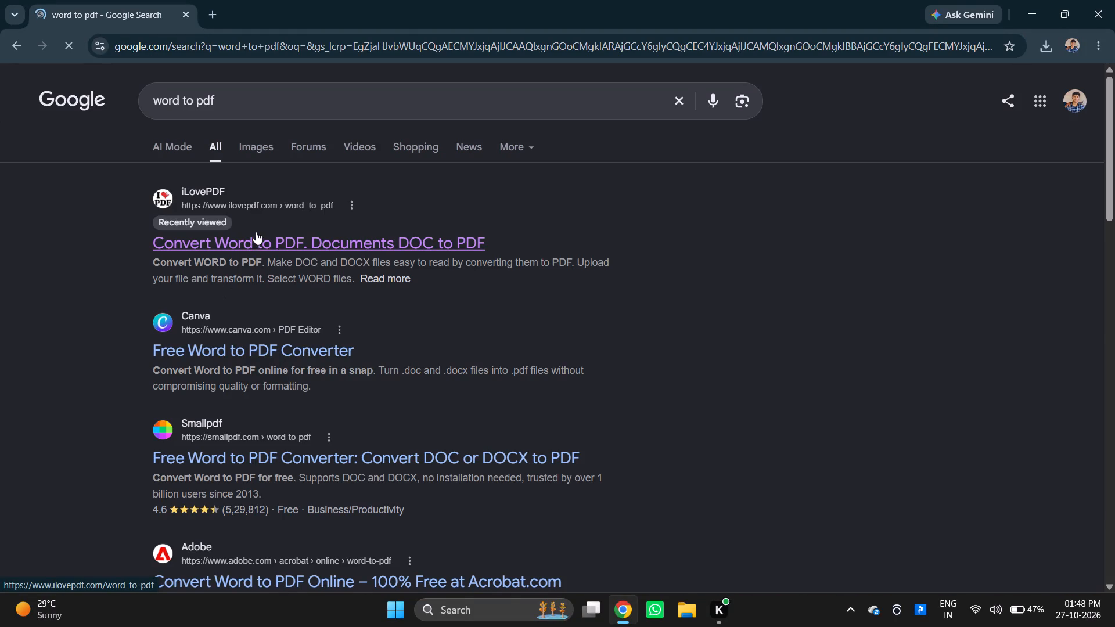
click(254, 237)
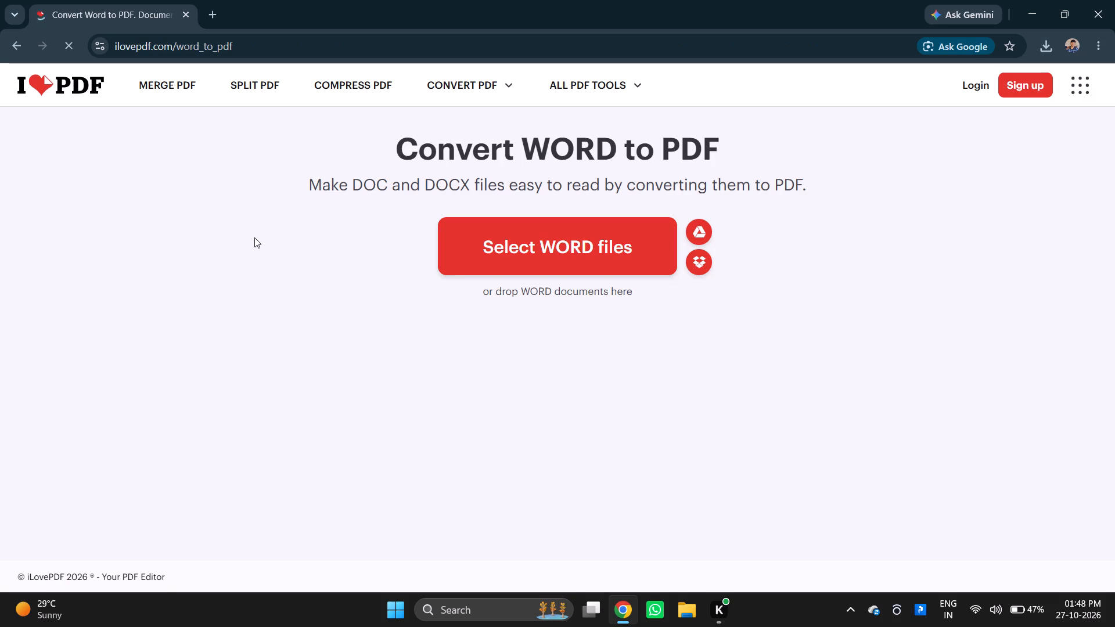
click(465, 262)
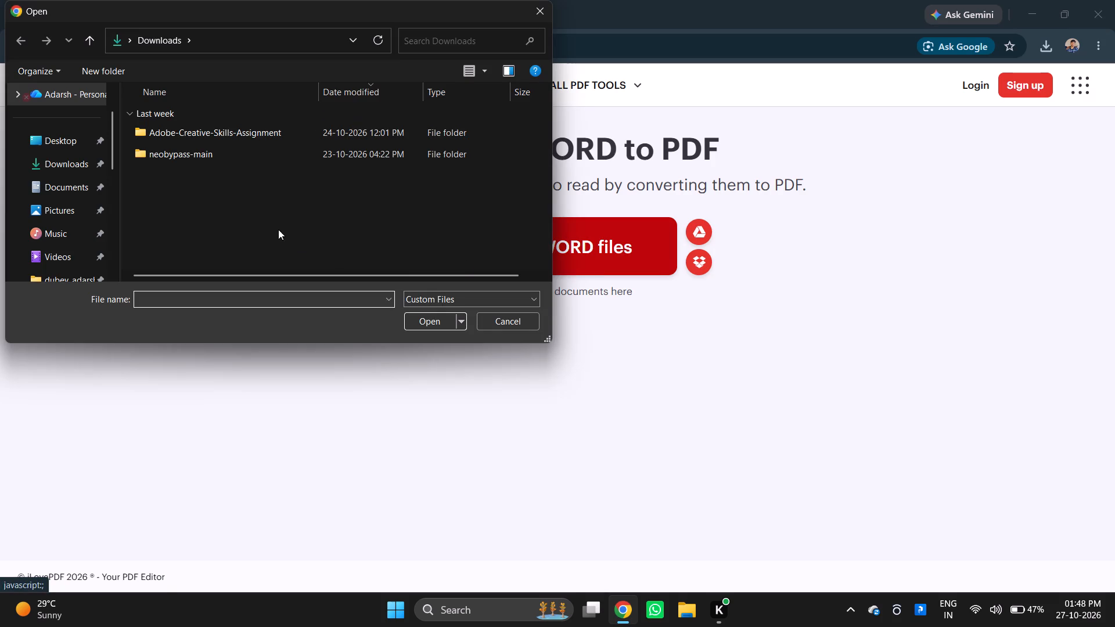
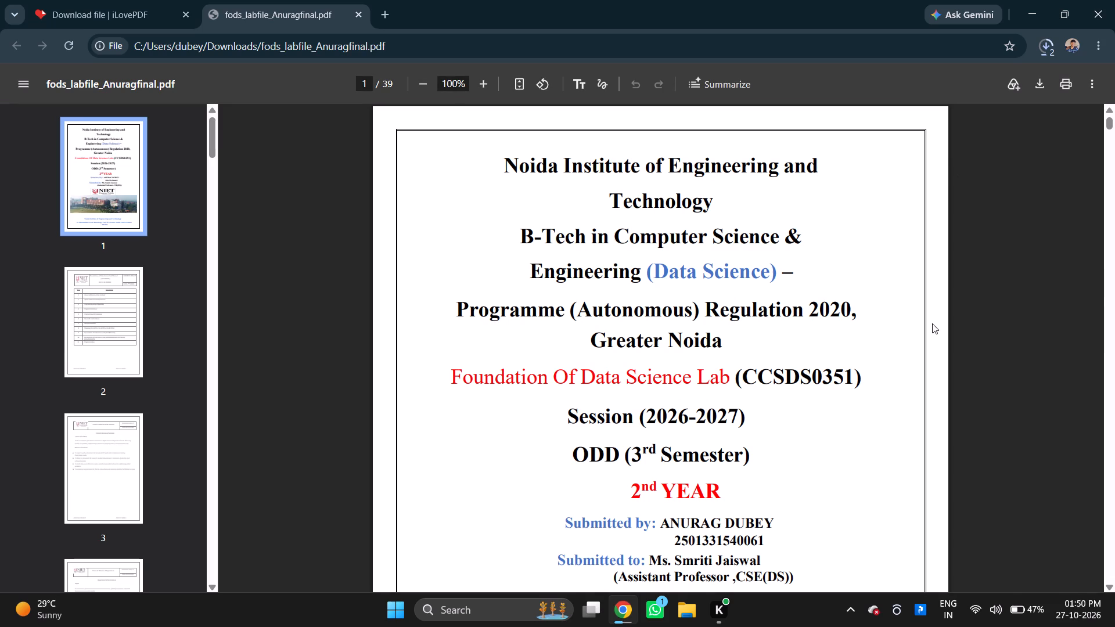
scroll(923, 355, down, 2)
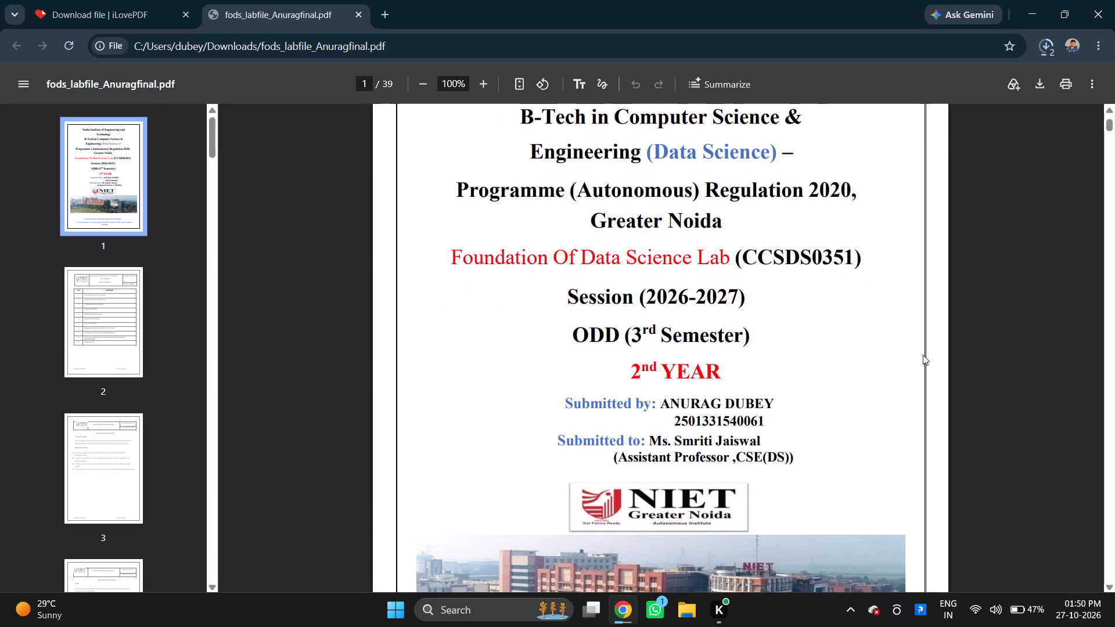
scroll(923, 355, down, 3)
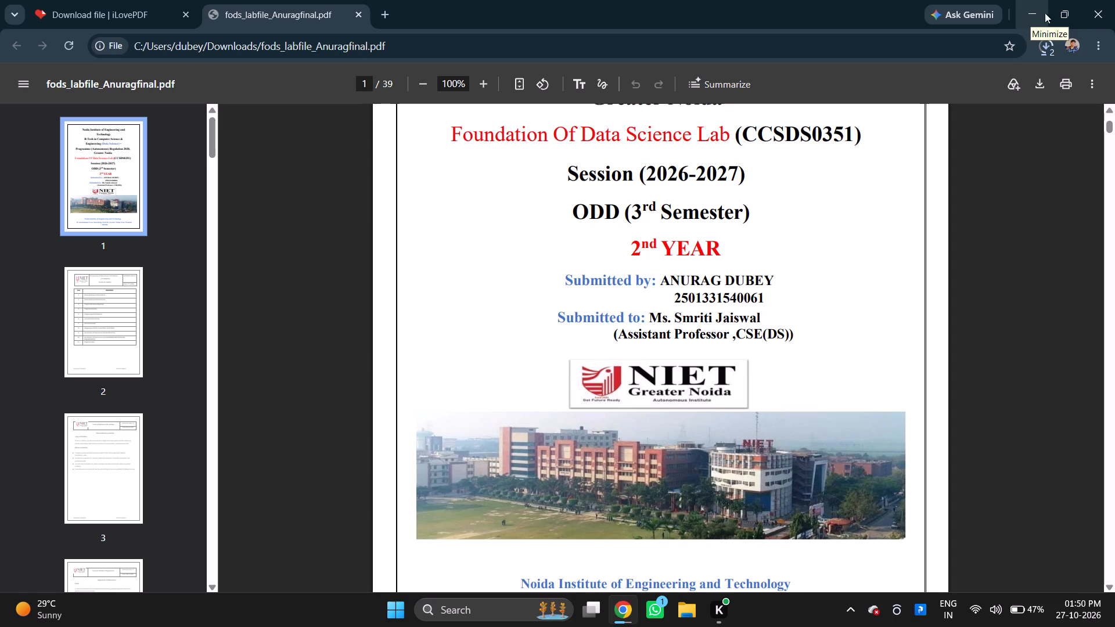
Close the browser window, letting the lab file downloads still in progress continue first.
click(1099, 6)
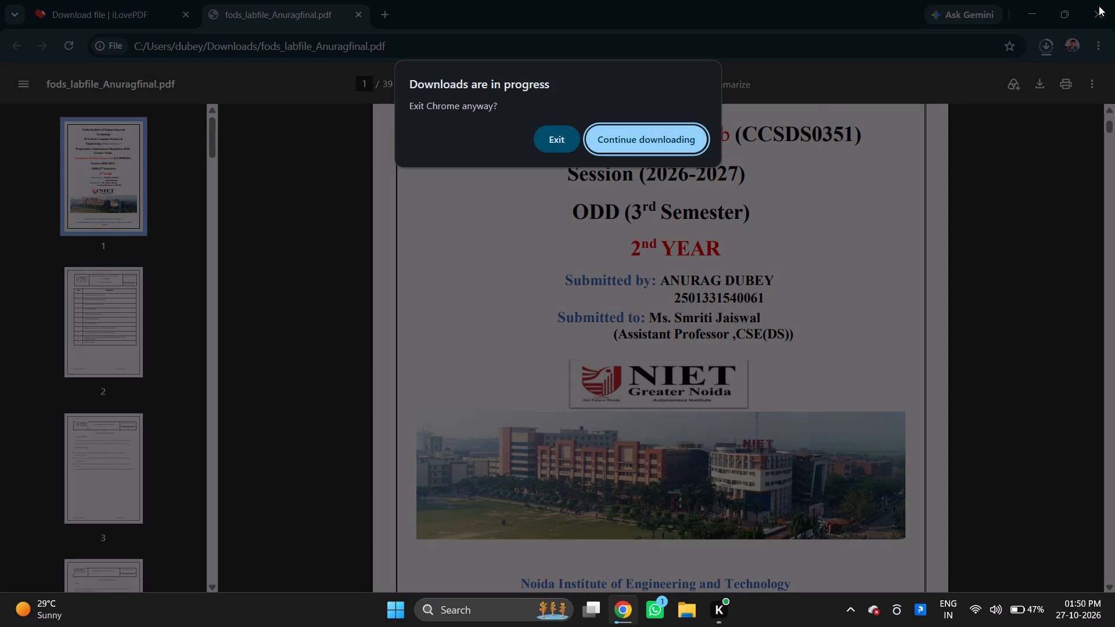
click(677, 140)
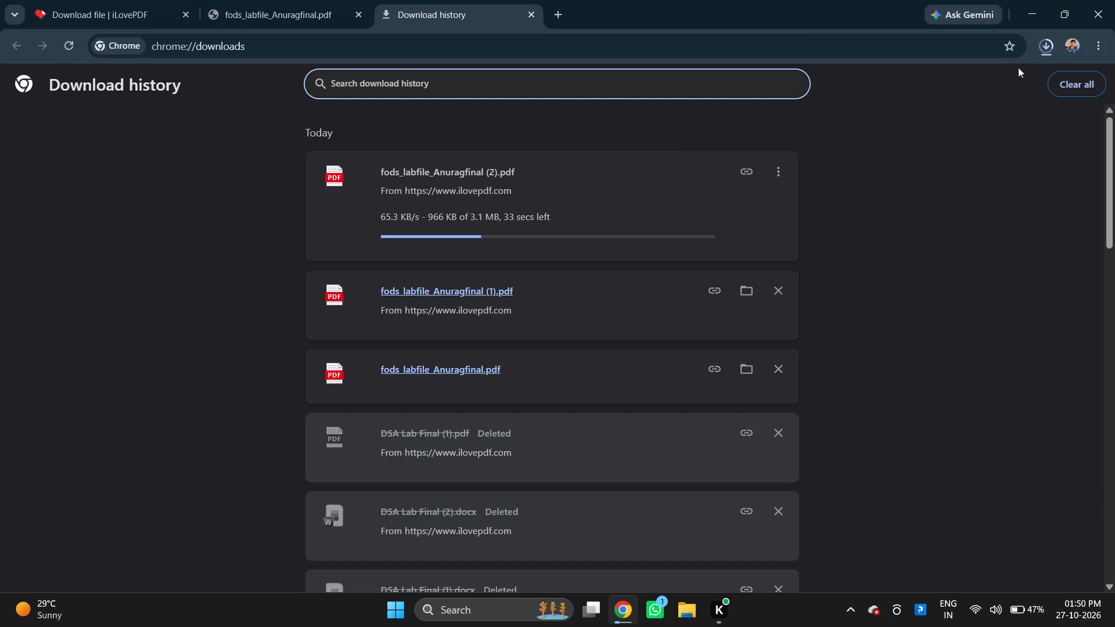
click(1113, 0)
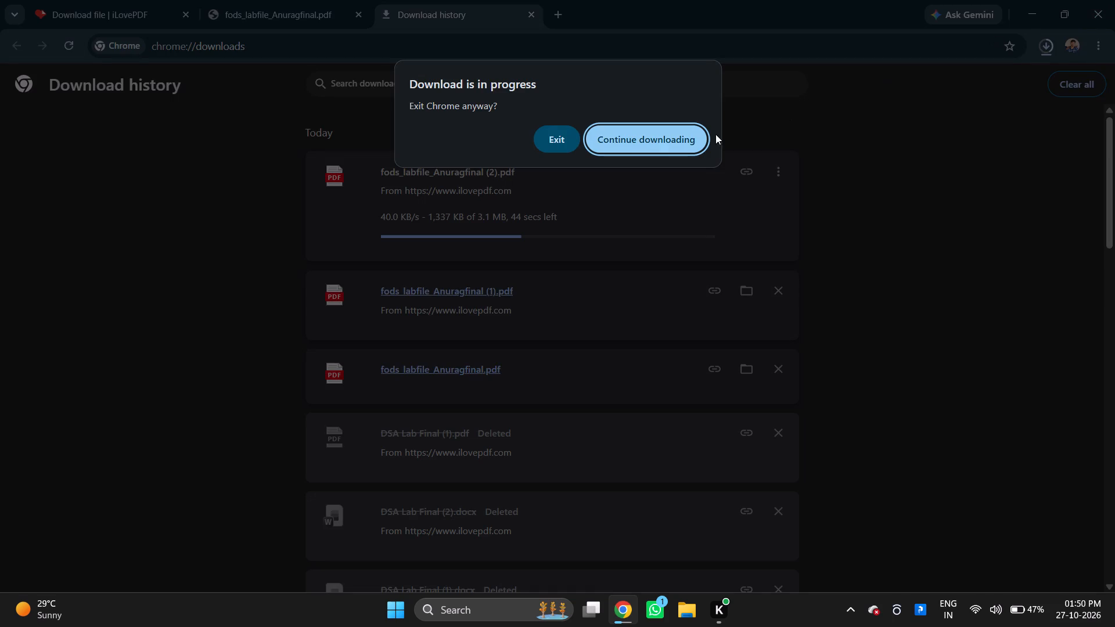
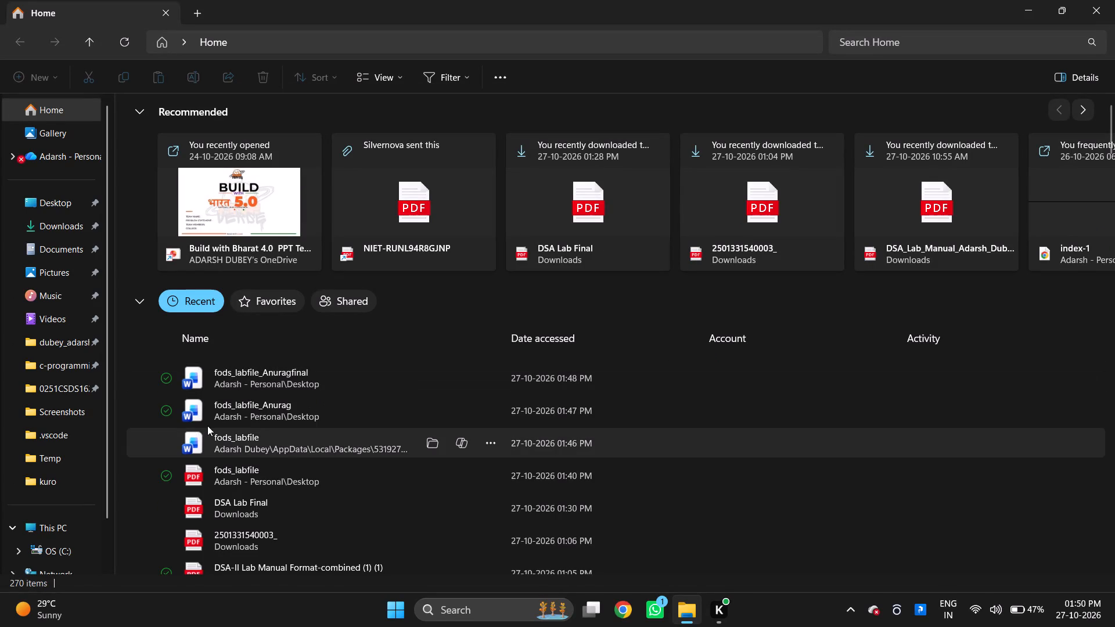
Open the fods_labfile_Anuragfinal PDF, the copy without (1) in its name, from the Downloads folder.
click(71, 227)
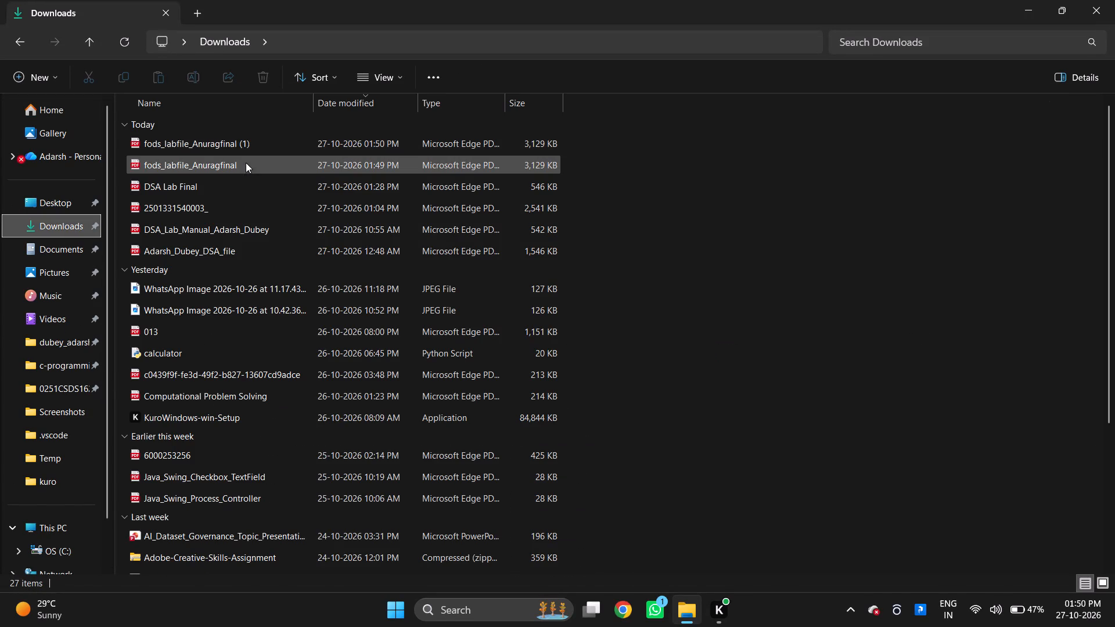
click(246, 168)
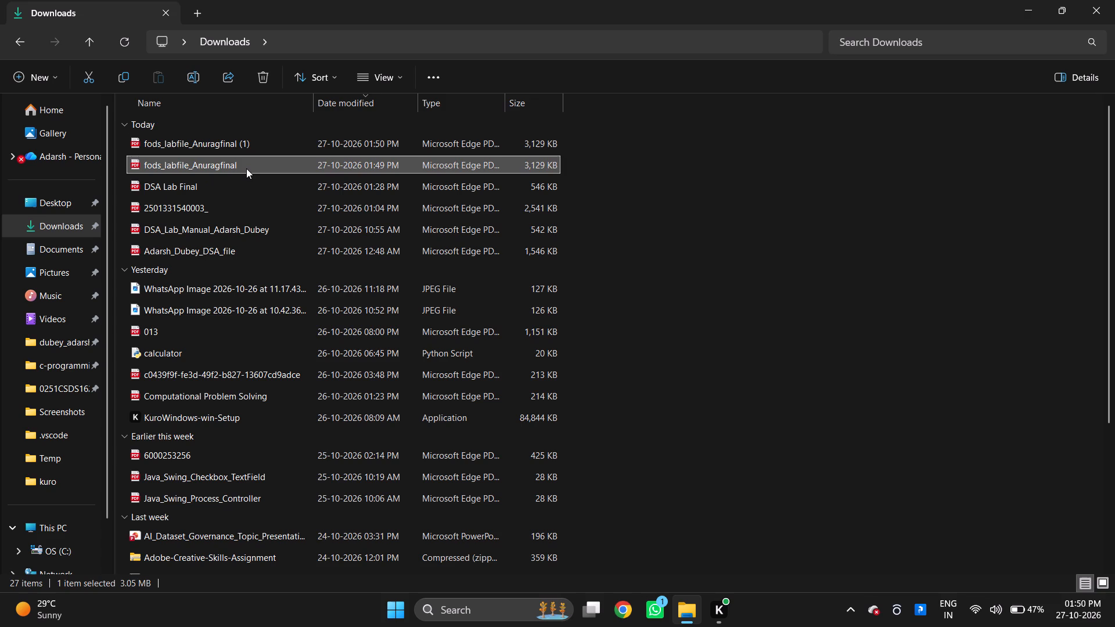
double_click(246, 168)
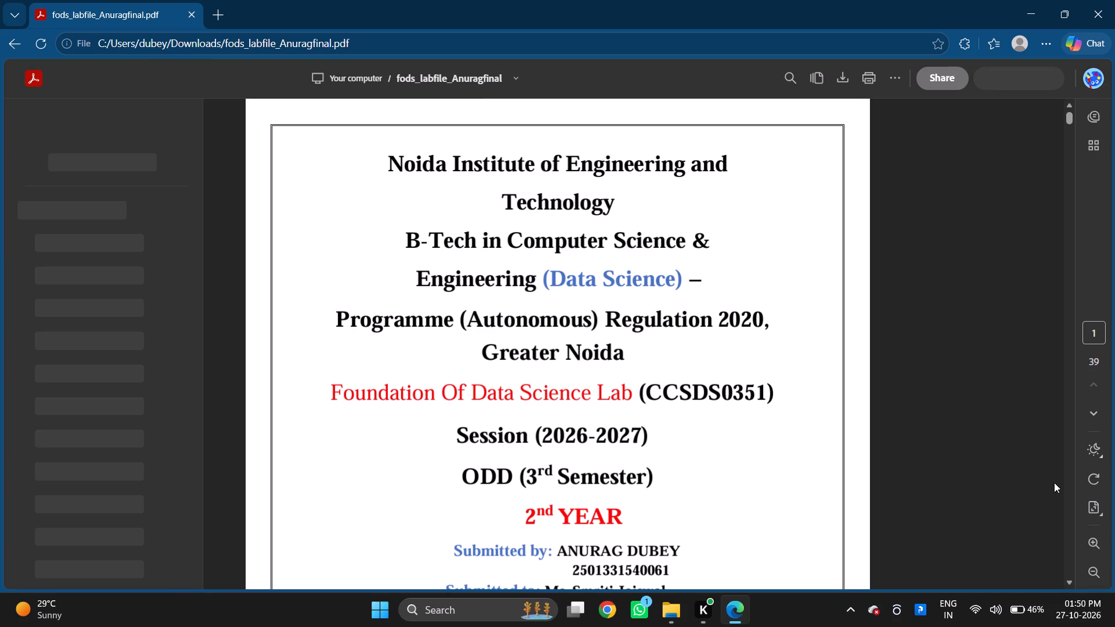
Check the cover page of the lab file PDF, including the session, submission details and institute picture.
double_click(1096, 571)
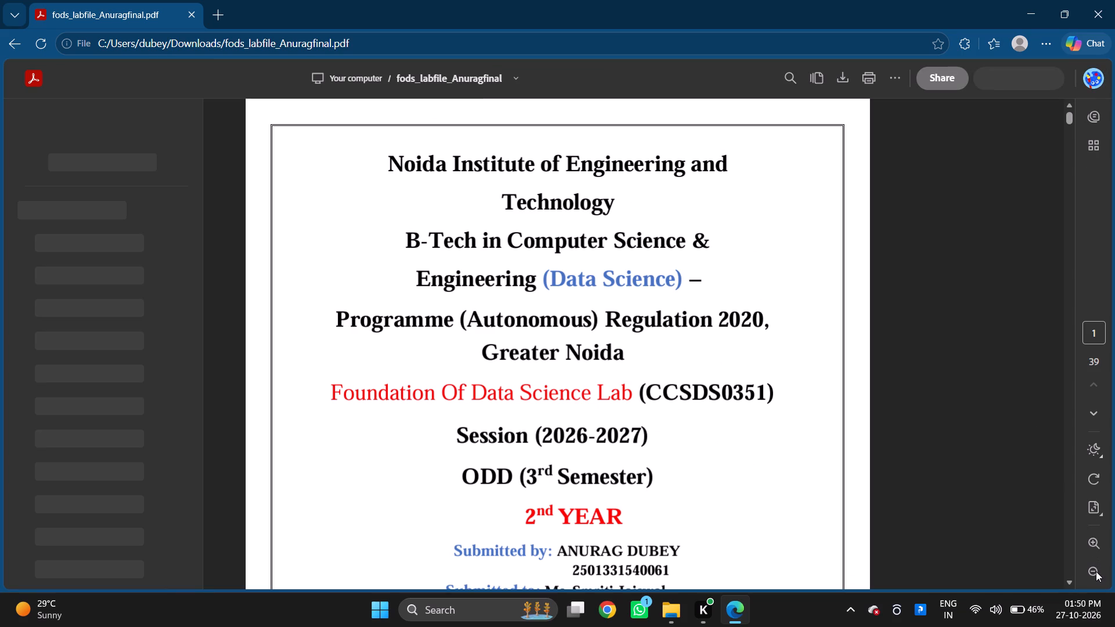
click(1096, 571)
double_click(1096, 571)
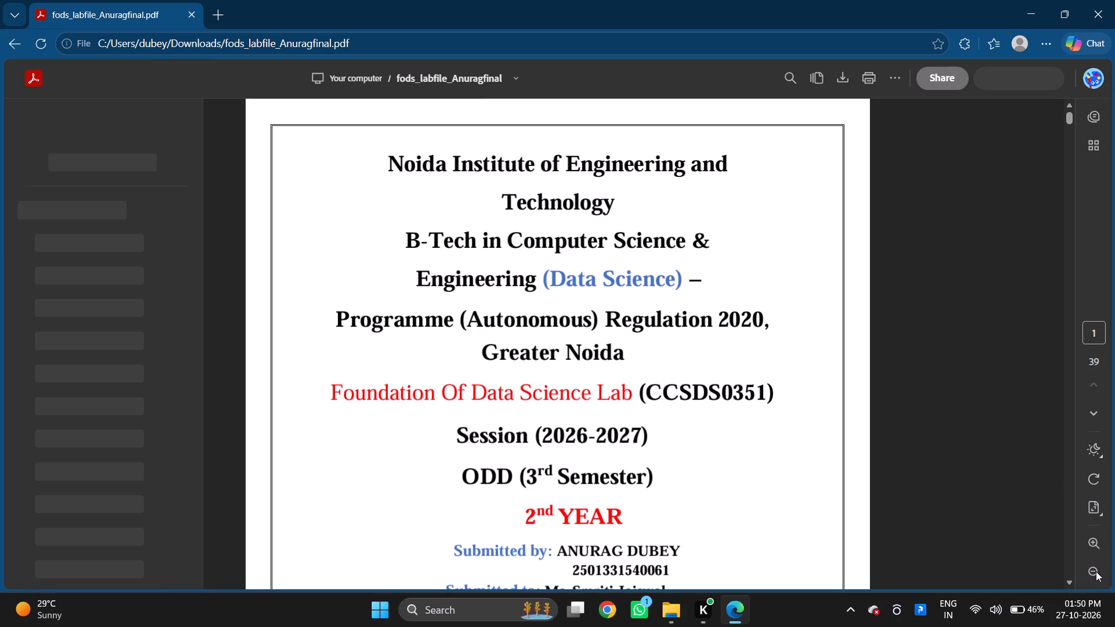
triple_click(1091, 571)
scroll(893, 457, down, 3)
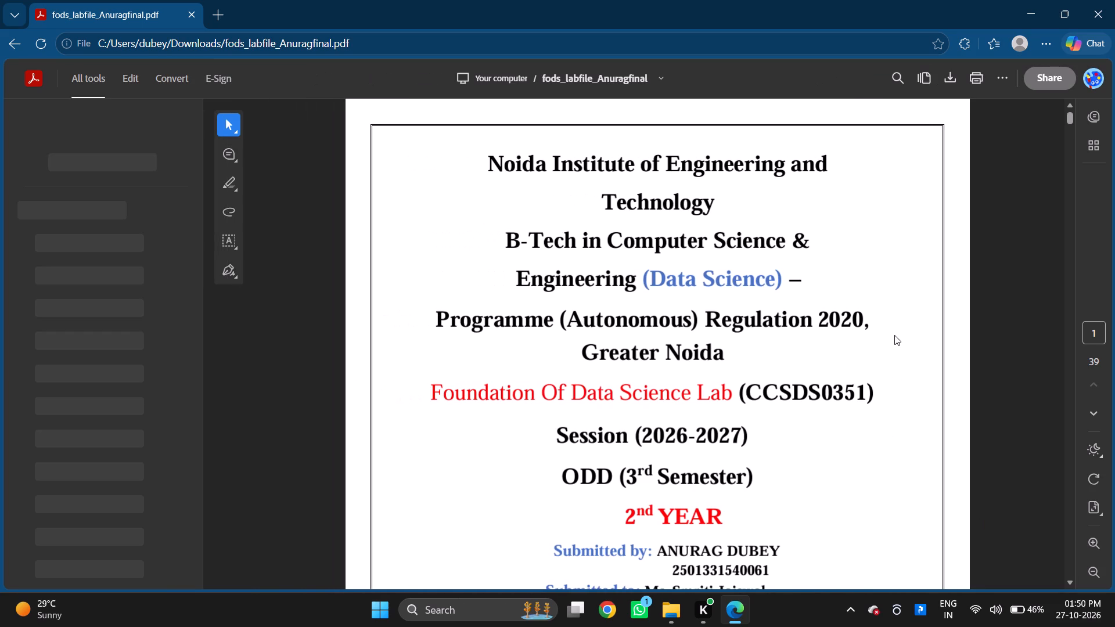
scroll(894, 335, down, 11)
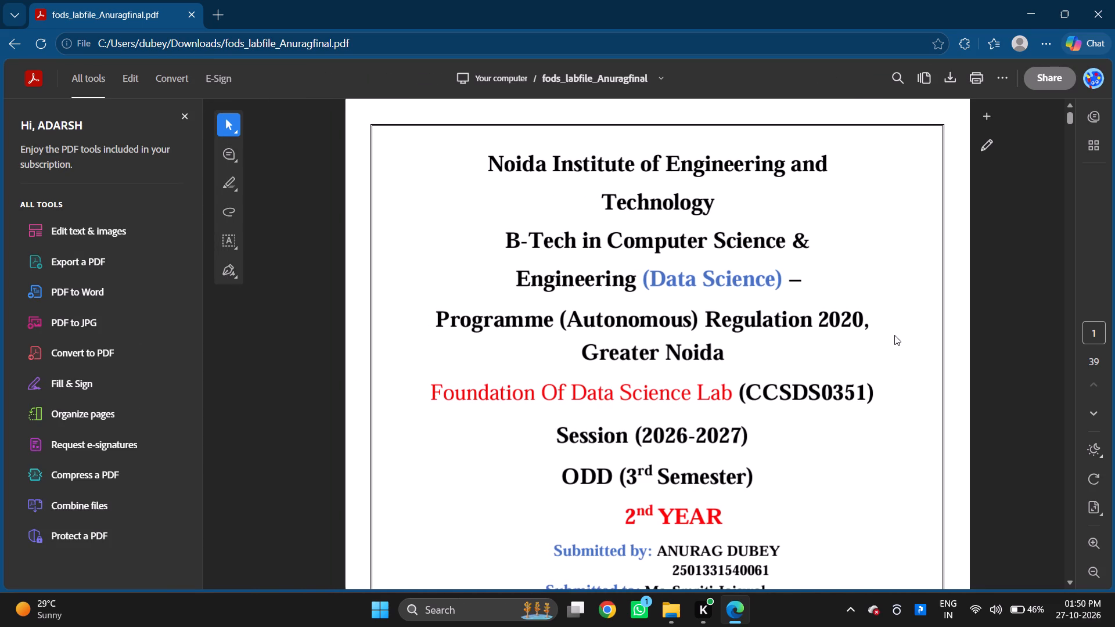
scroll(894, 335, down, 1)
scroll(894, 335, up, 1)
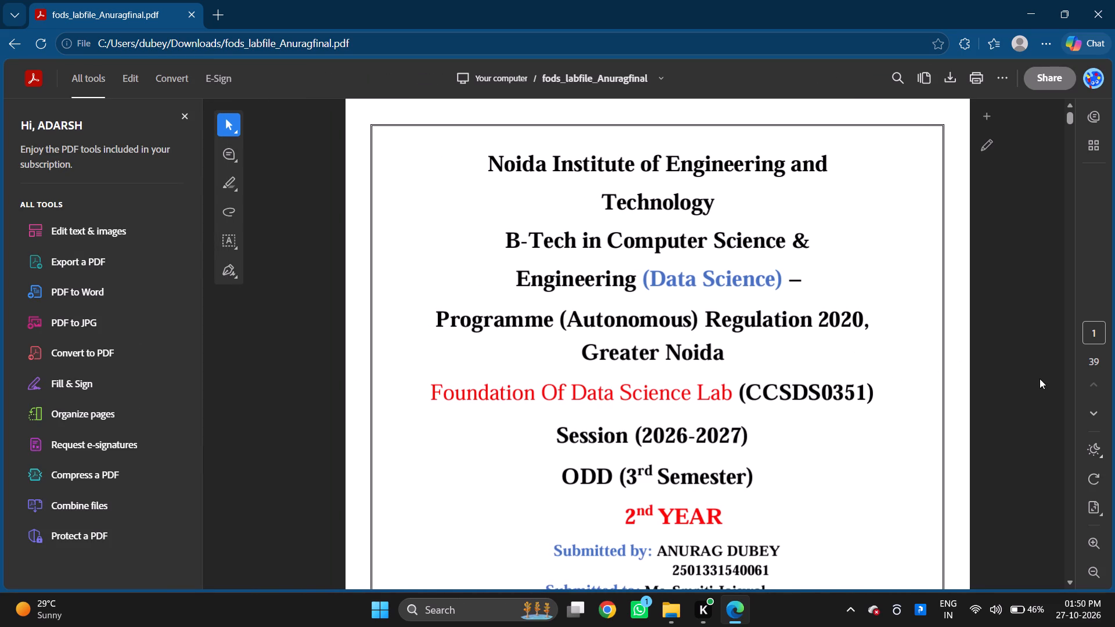
scroll(940, 443, down, 4)
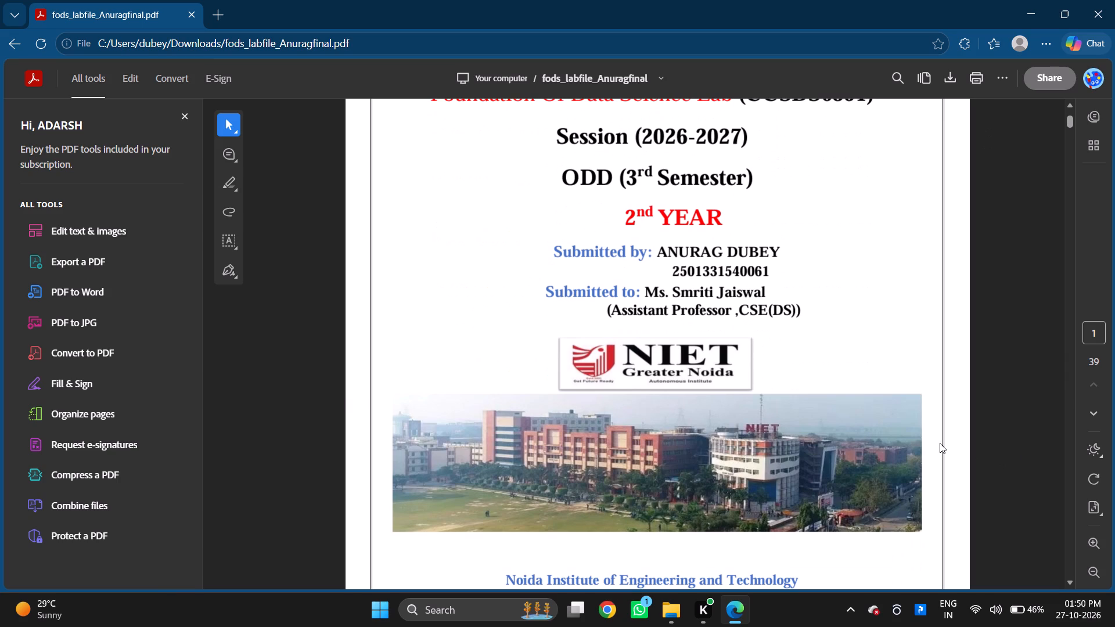
scroll(940, 443, down, 1)
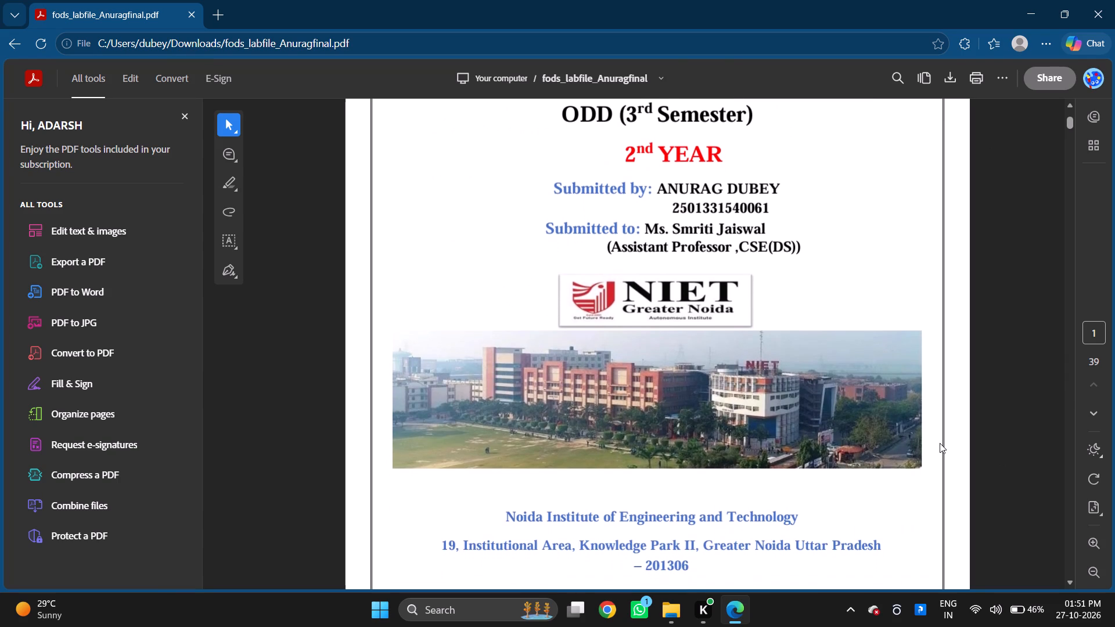
Review the PDF's front-matter pages, from the manual index through vision, mission, objectives and outcomes to the subject marks table on page 8.
scroll(940, 443, down, 7)
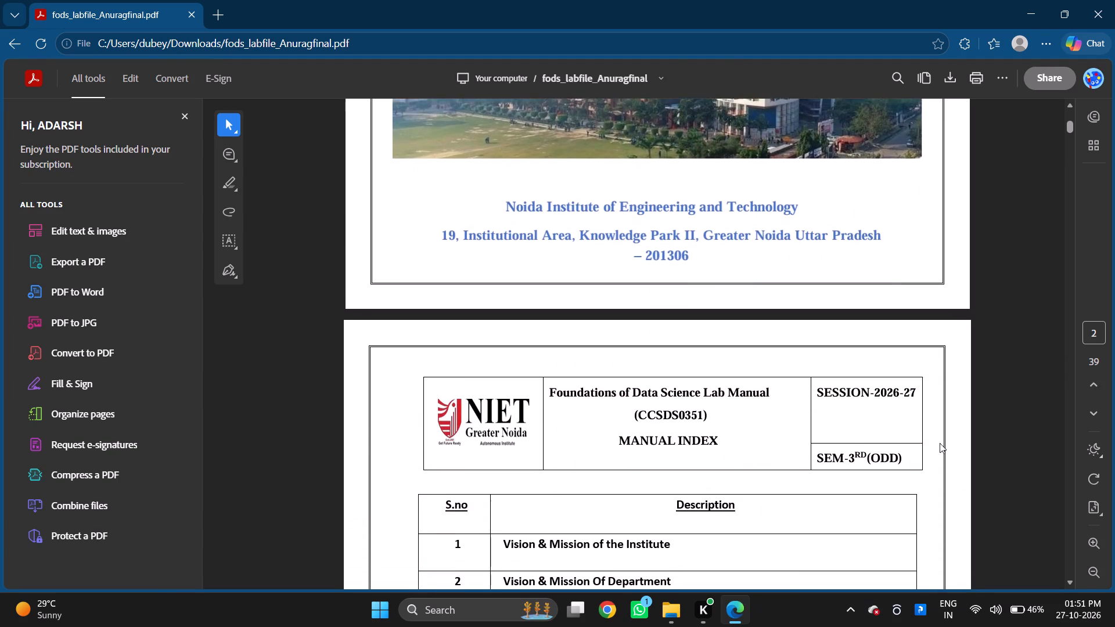
scroll(940, 443, down, 8)
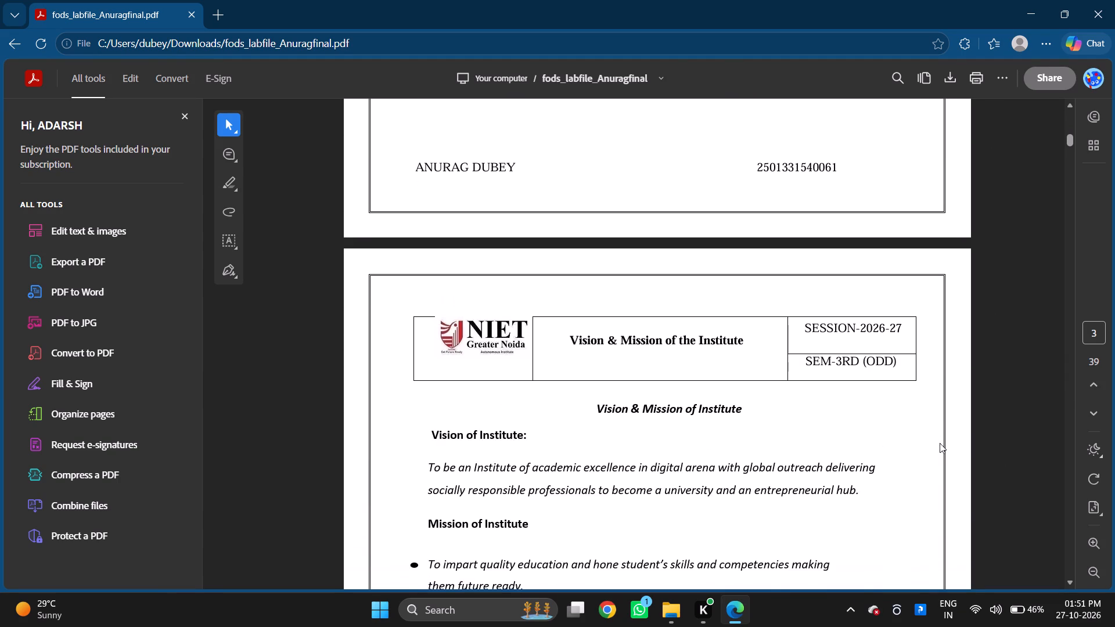
scroll(940, 443, down, 6)
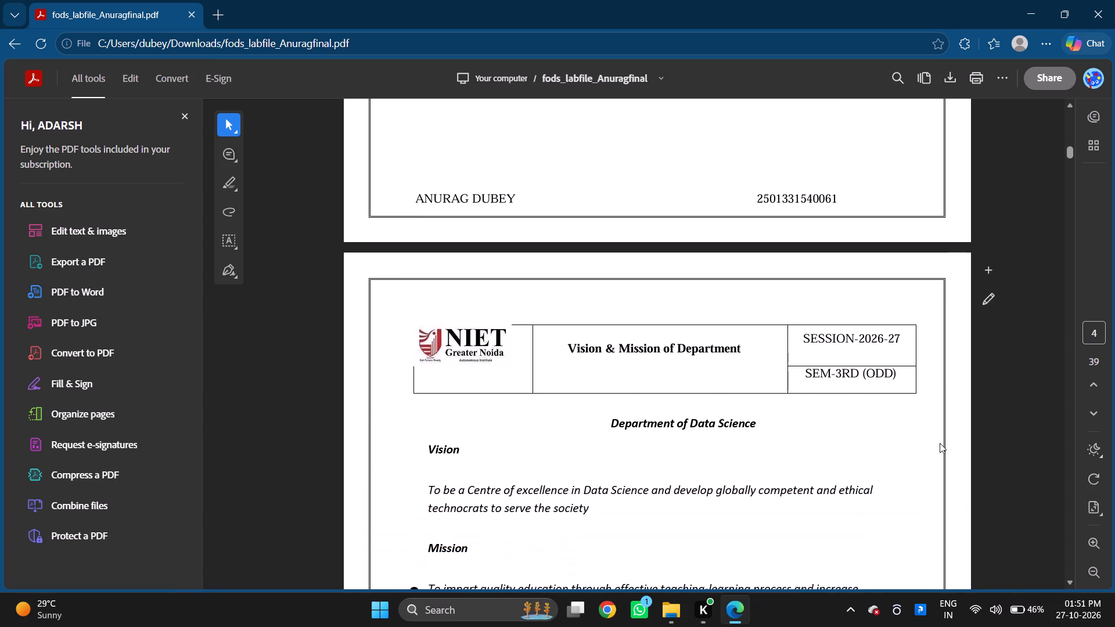
scroll(940, 443, down, 8)
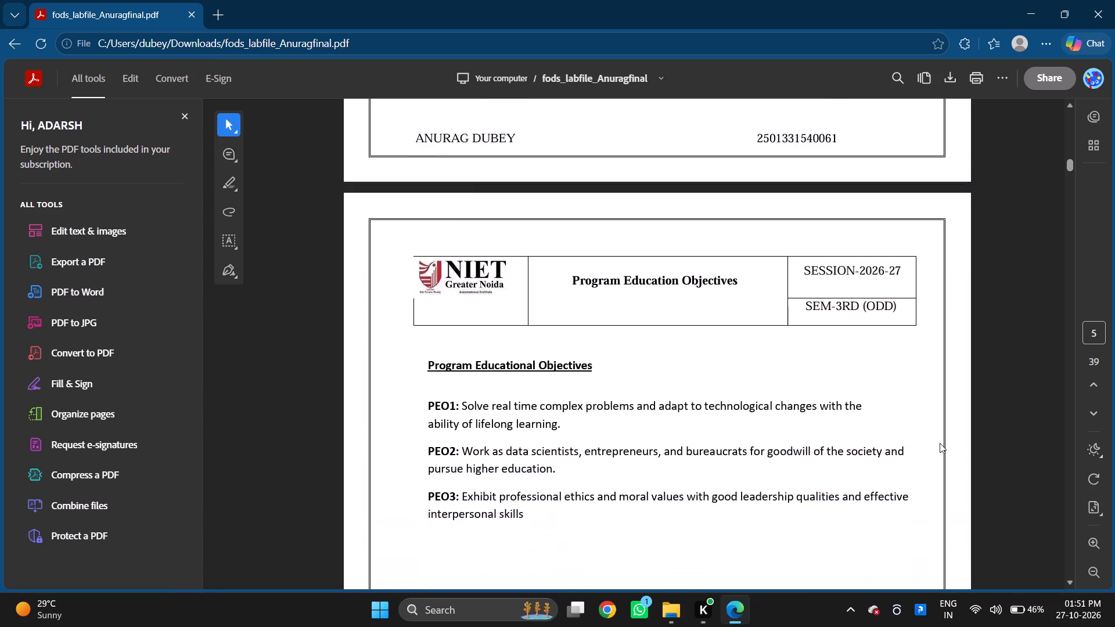
scroll(940, 443, down, 11)
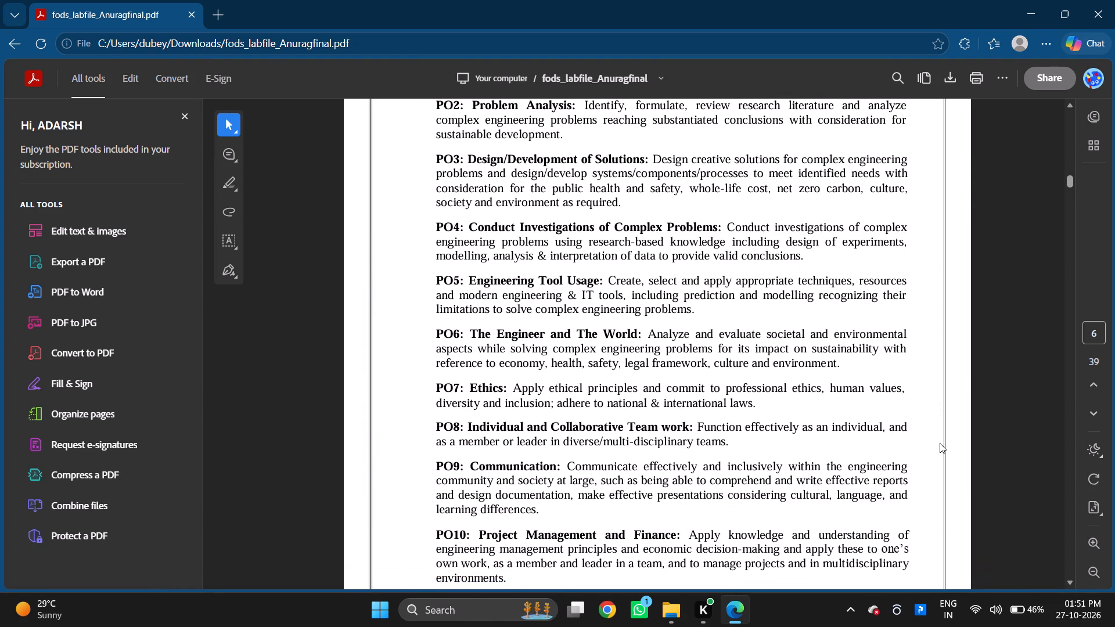
scroll(940, 443, down, 5)
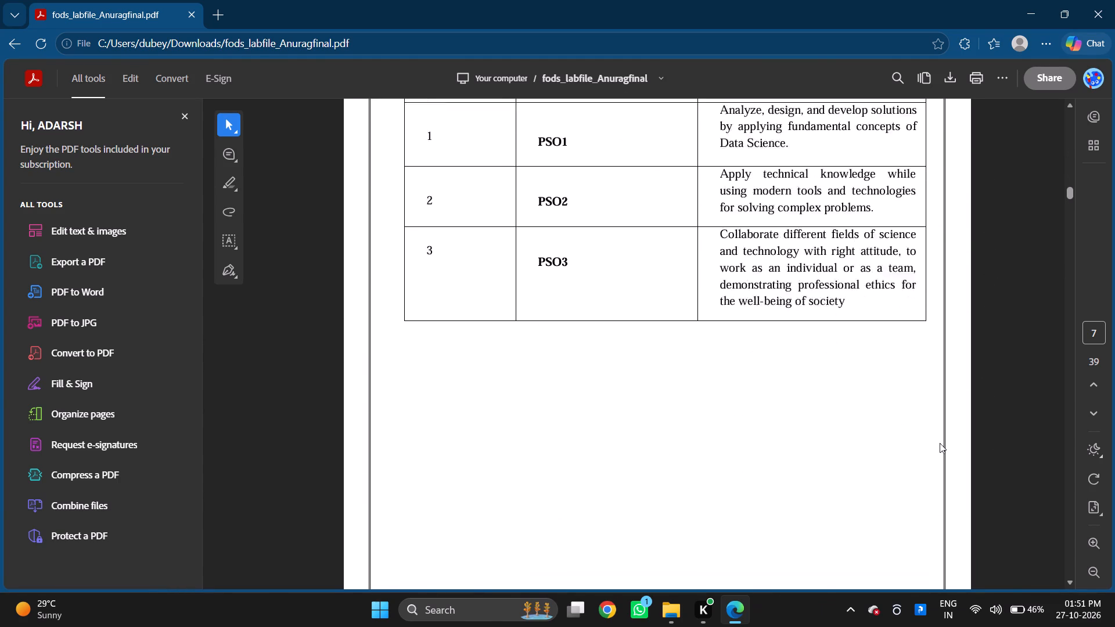
scroll(940, 443, down, 6)
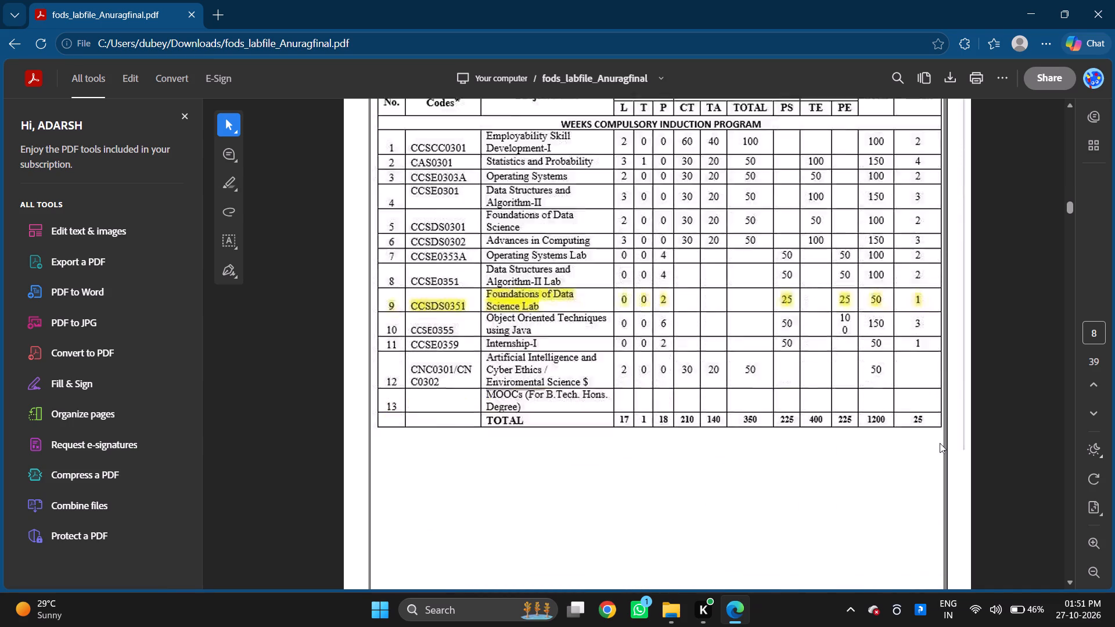
Review the PDF's CO, PO and PSO mapping table, the lab dos and don'ts, and the hardware and software requirements.
scroll(940, 443, down, 7)
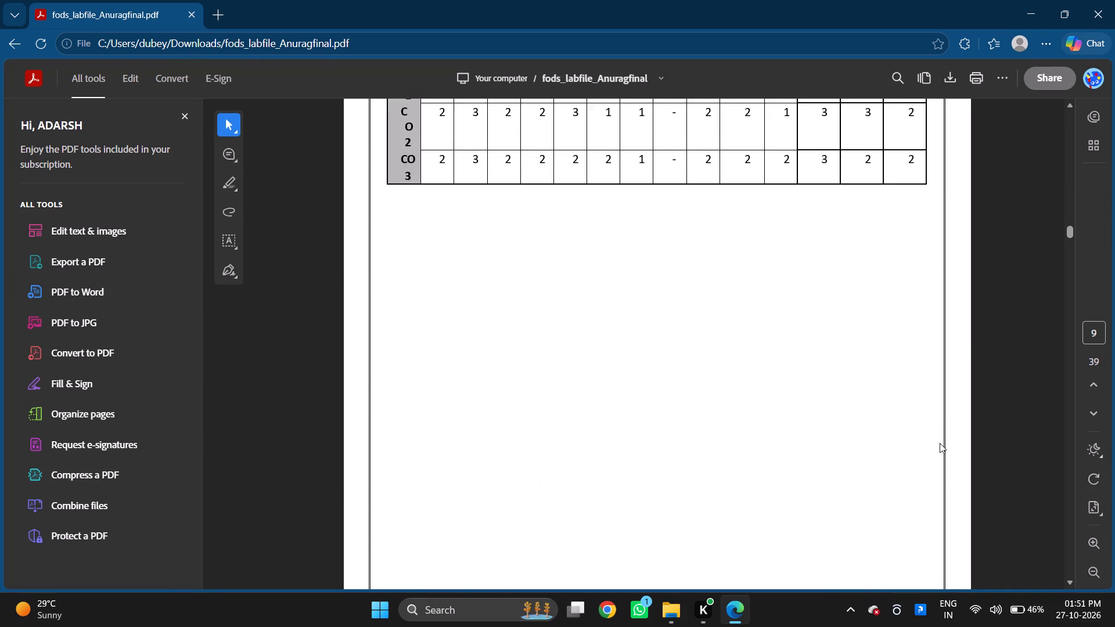
scroll(940, 443, up, 5)
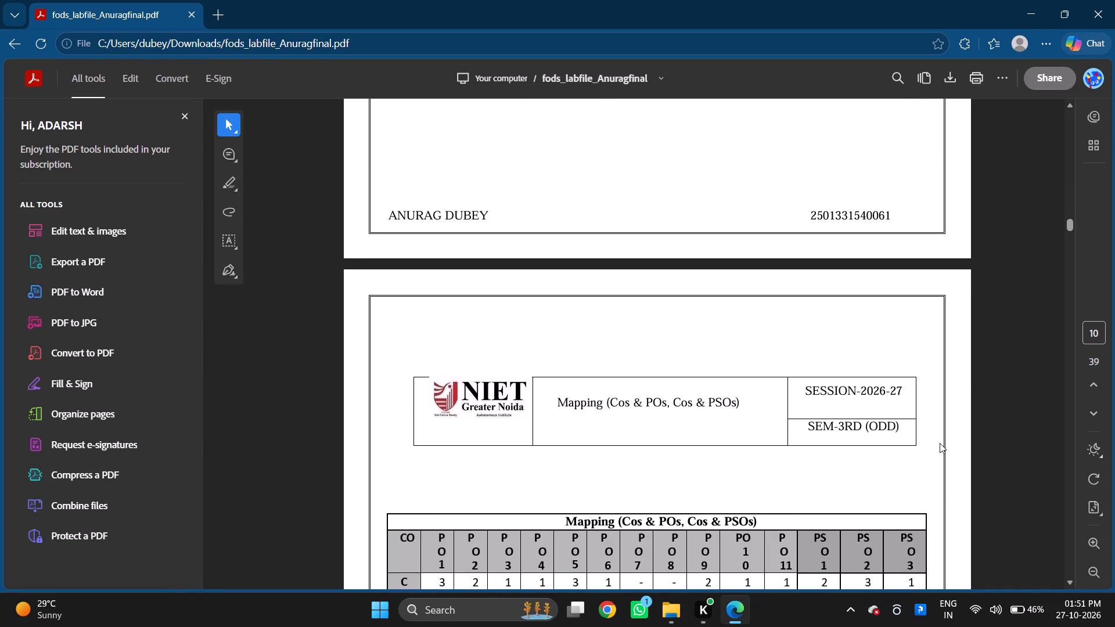
scroll(940, 443, down, 5)
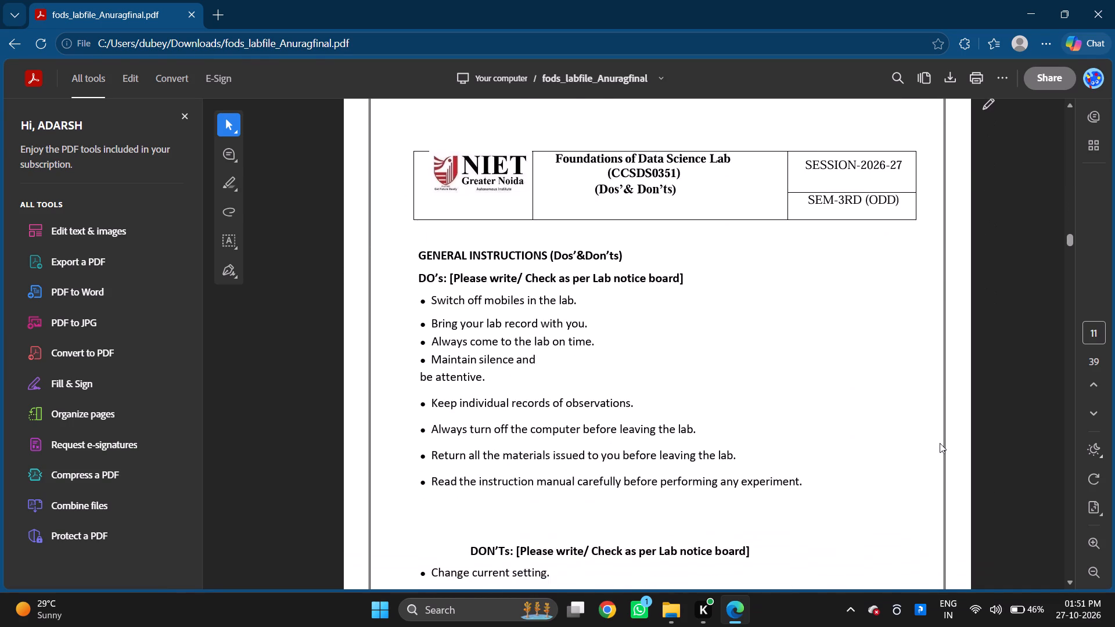
scroll(940, 443, down, 8)
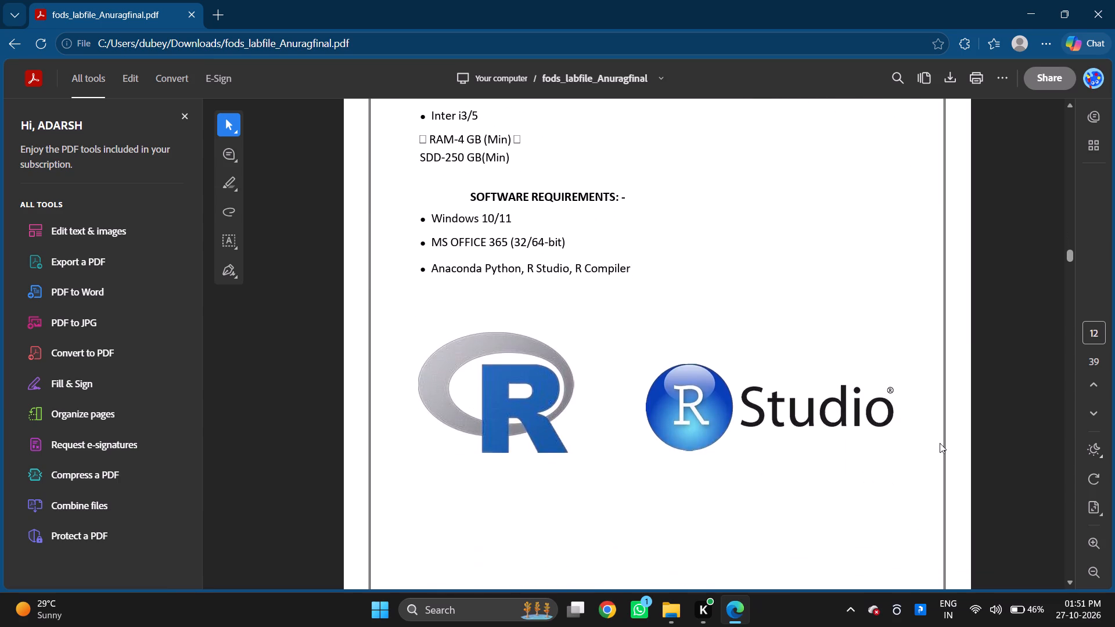
Check the PDF's list of experiments and the aim and code pages of Experiments 1 and 2.
scroll(940, 443, down, 9)
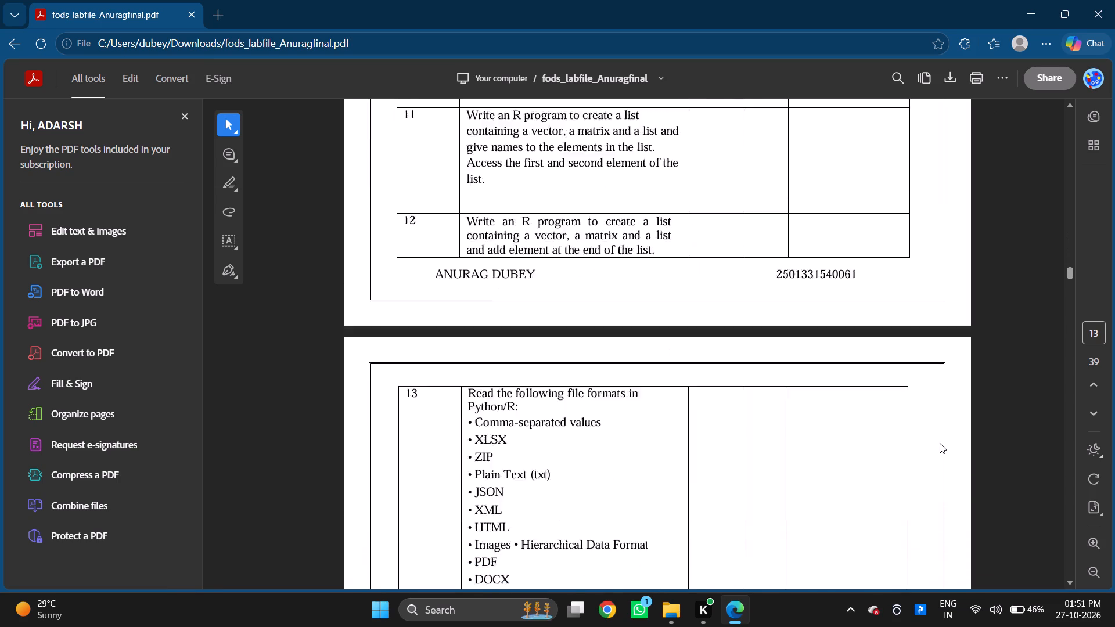
scroll(940, 443, down, 6)
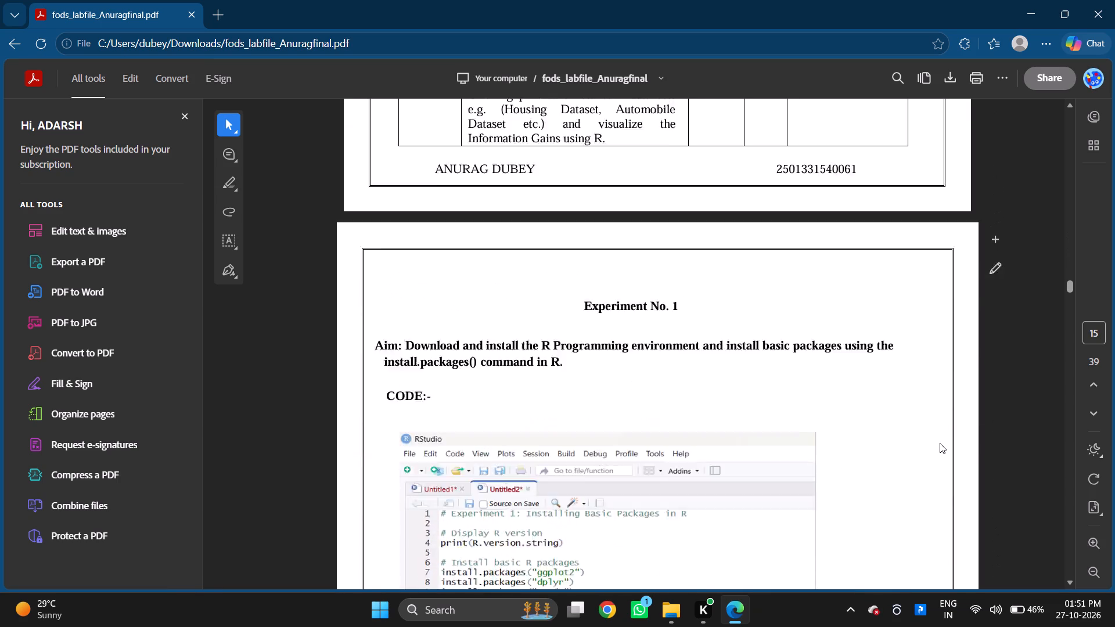
scroll(940, 443, down, 3)
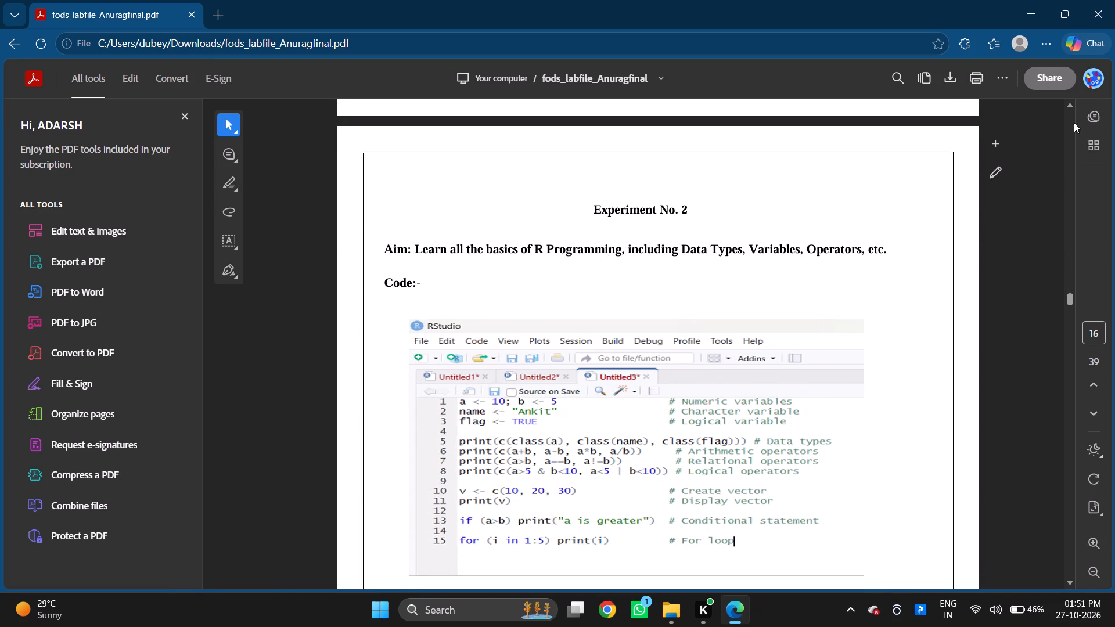
Close the fods_labfile_Anuragfinal PDF and return to the Downloads folder.
click(1094, 13)
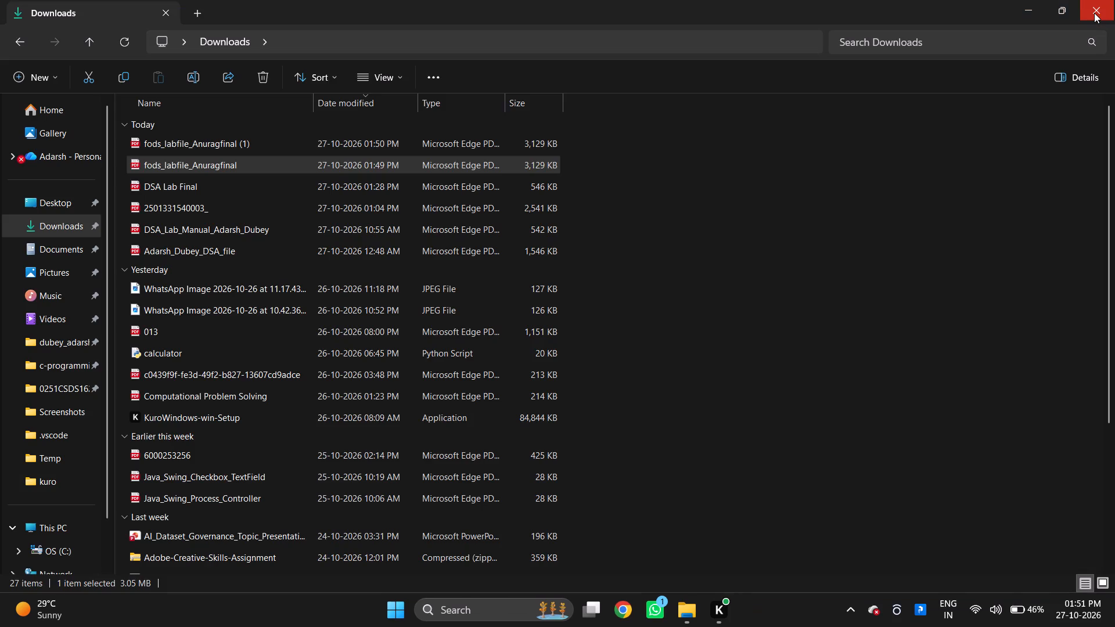
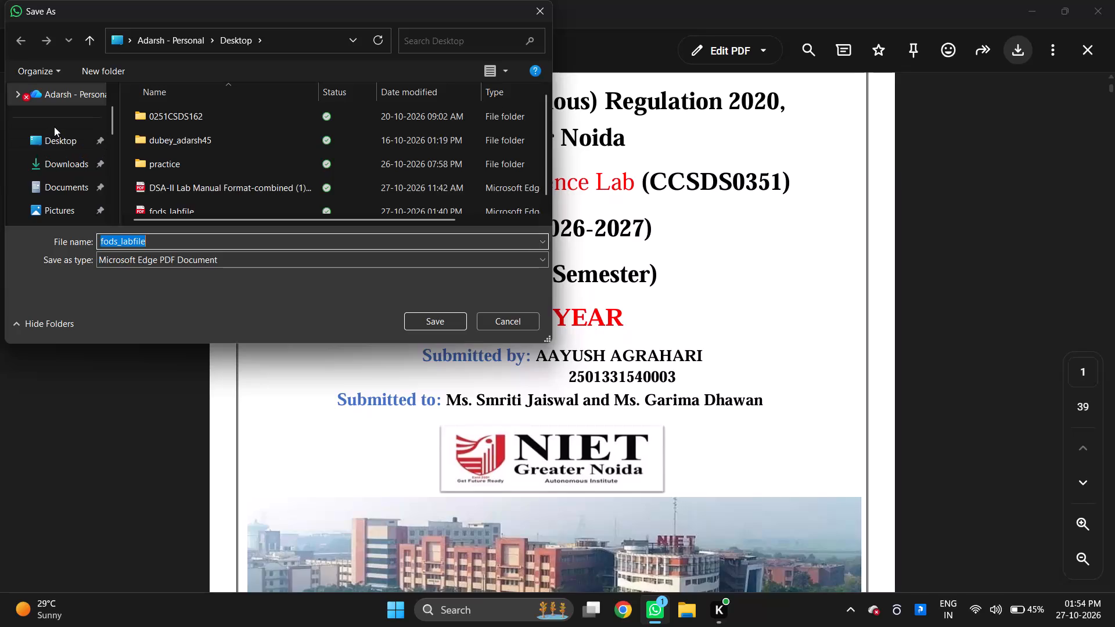
Save the opened lab file PDF to the Desktop folder under the name fods_labfile111.
click(57, 134)
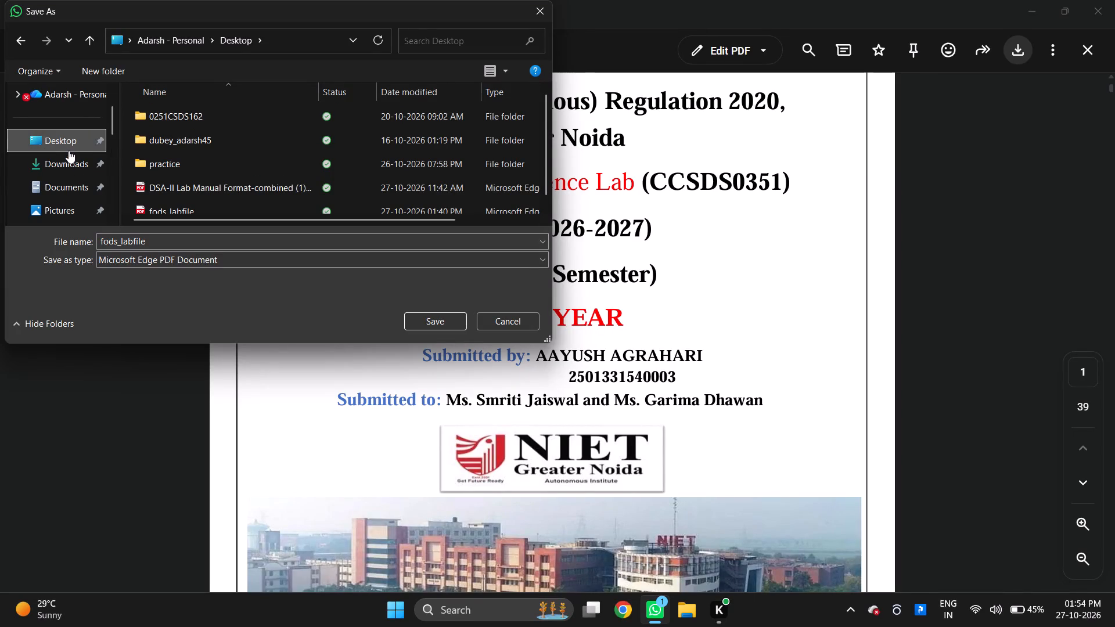
click(74, 144)
scroll(224, 141, down, 2)
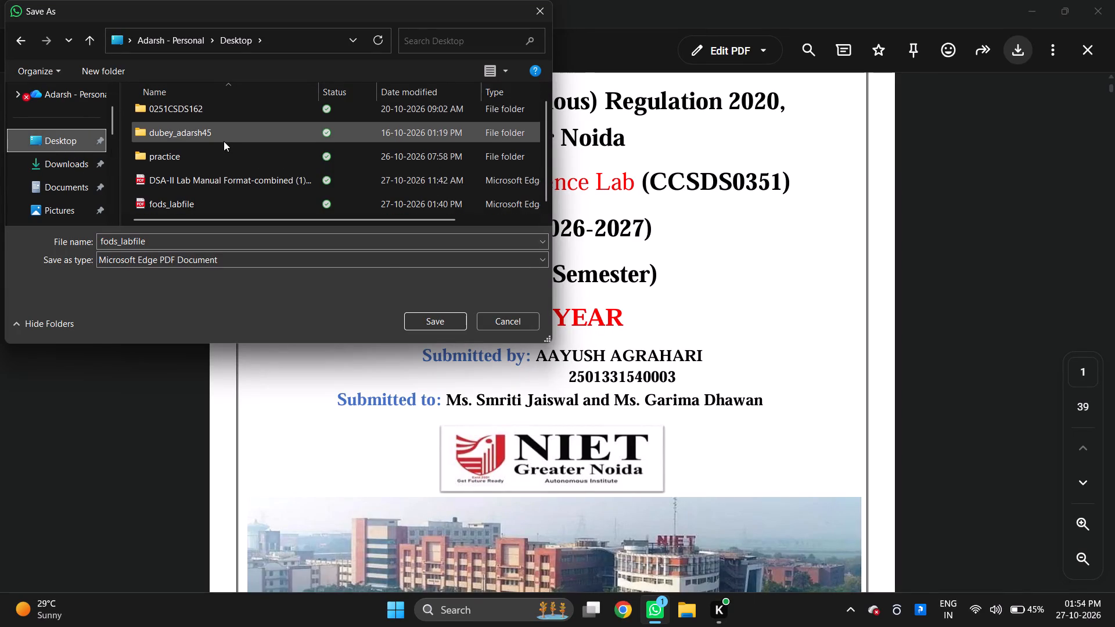
click(239, 236)
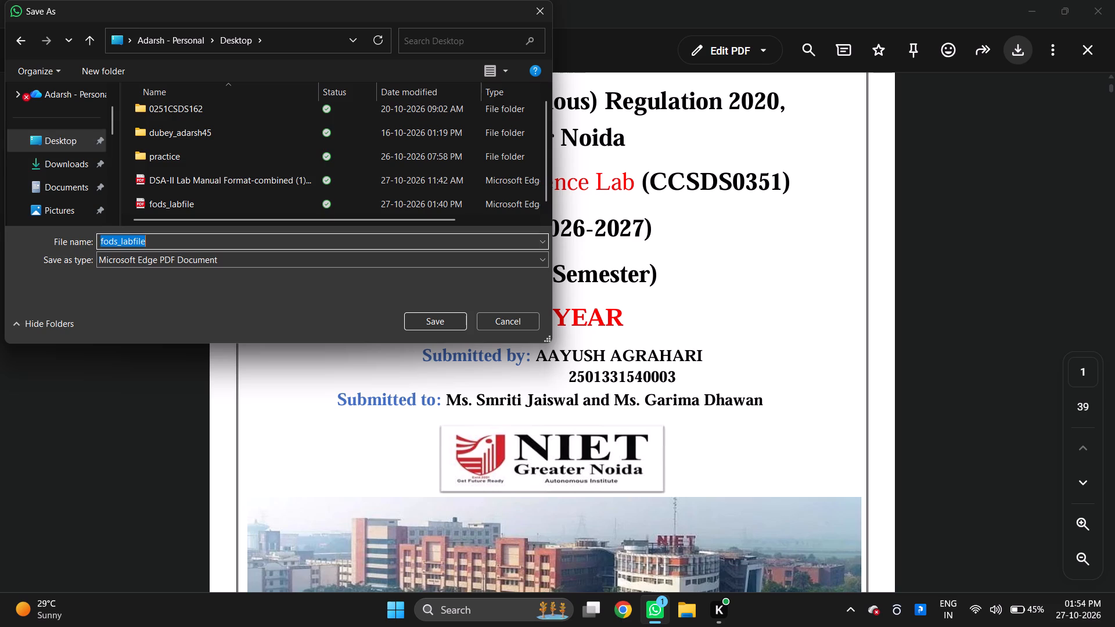
key(Right)
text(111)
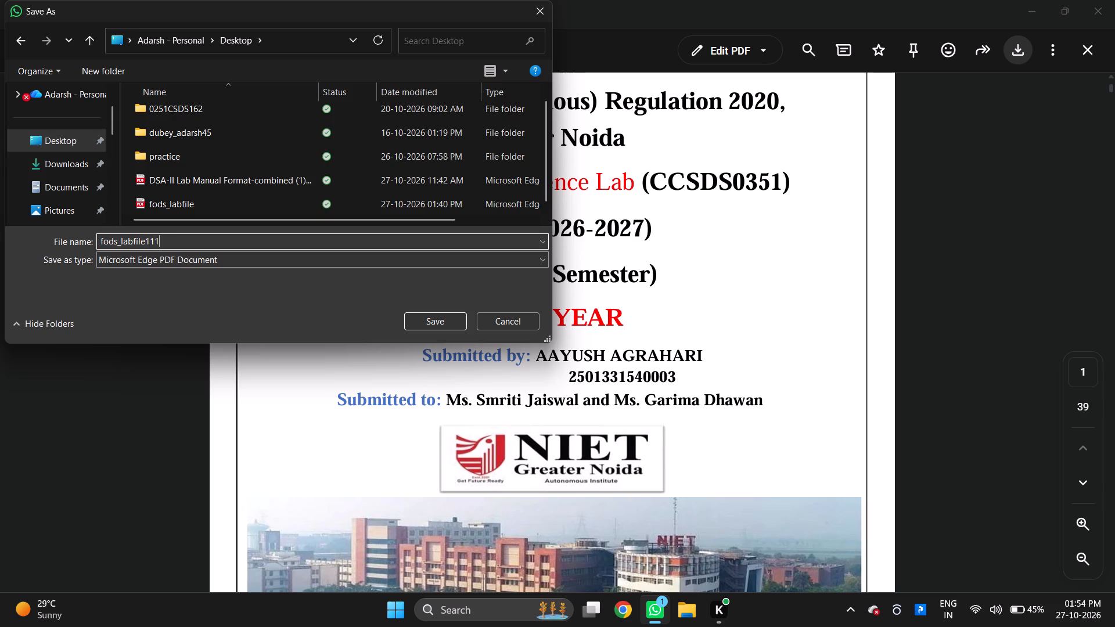
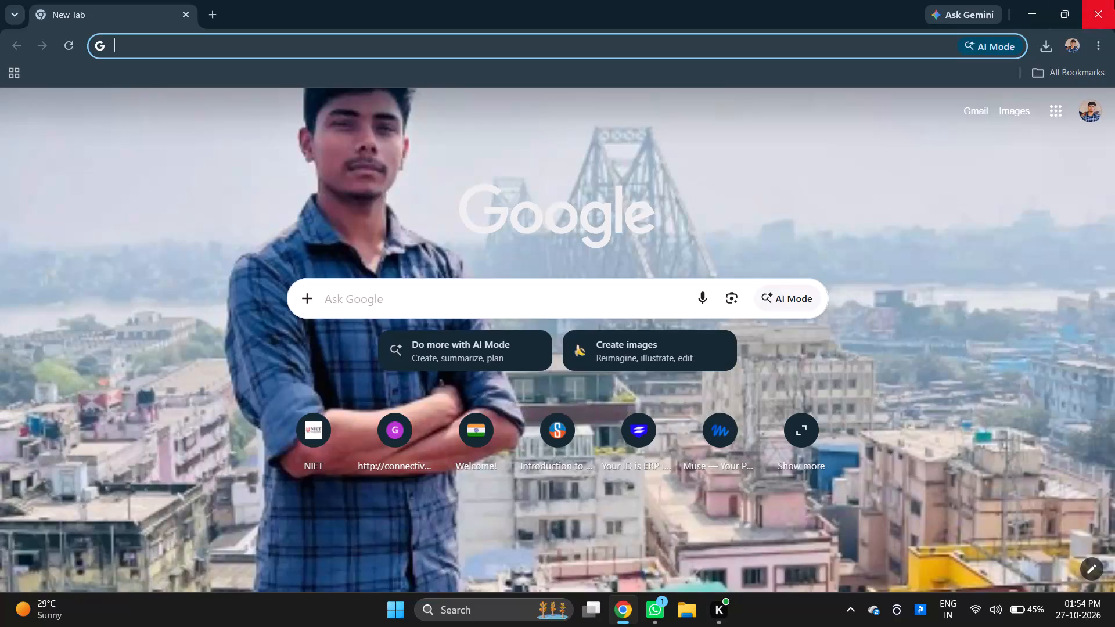
Search the web for "adobe online pdf editor free".
click(903, 43)
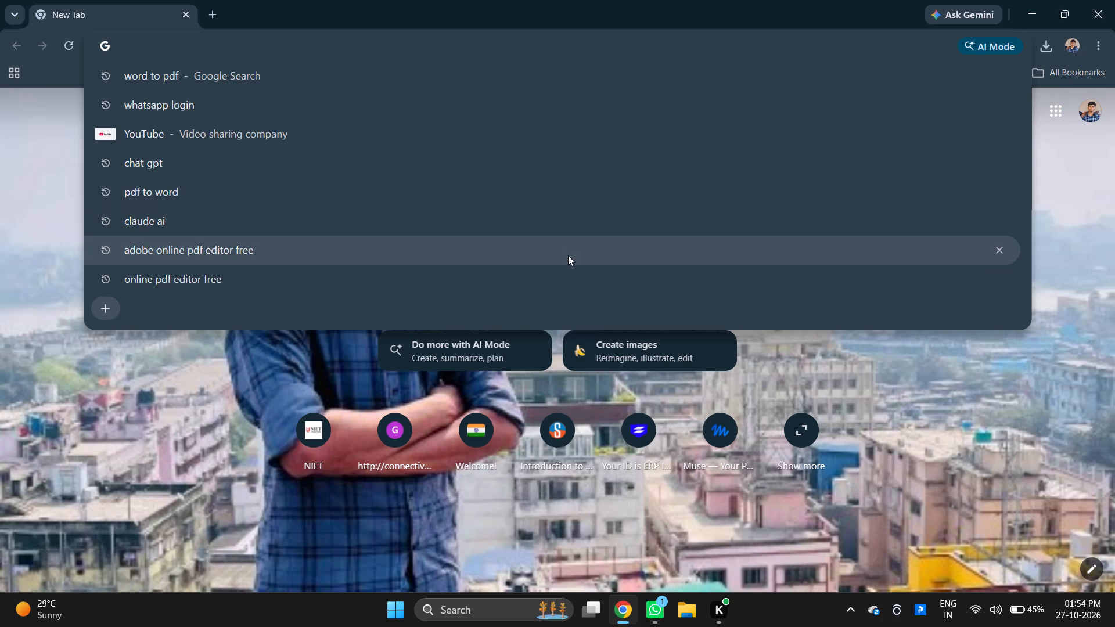
click(568, 255)
Open Adobe's Acrobat free trial page from the search results and look through the trial offer.
scroll(652, 352, down, 1)
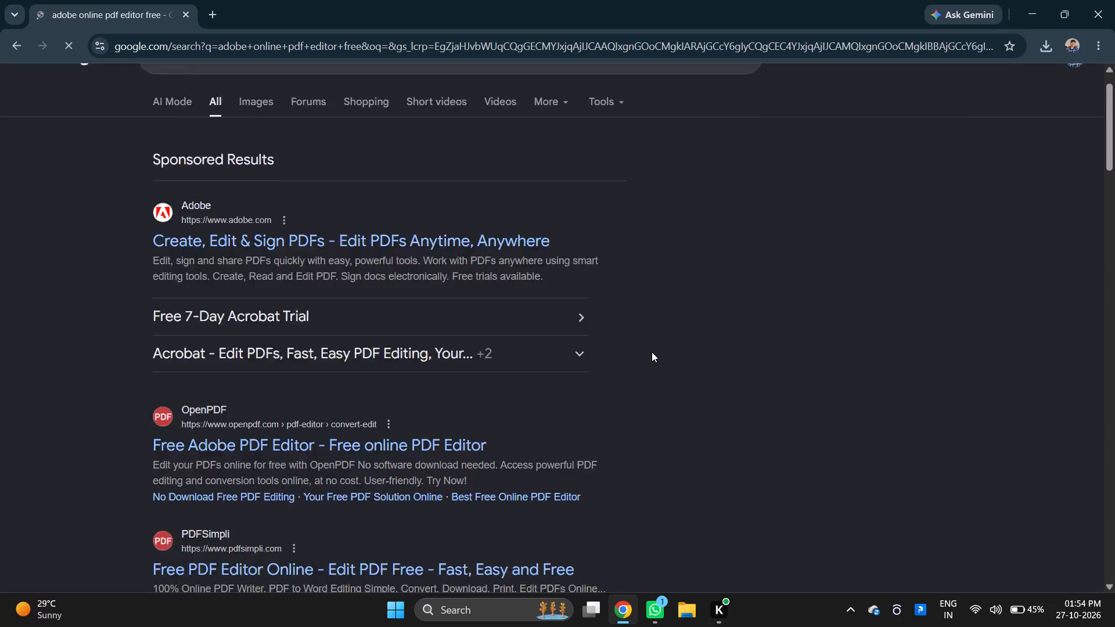
scroll(652, 352, down, 1)
drag(350, 198, 359, 178)
click(359, 178)
click(359, 178)
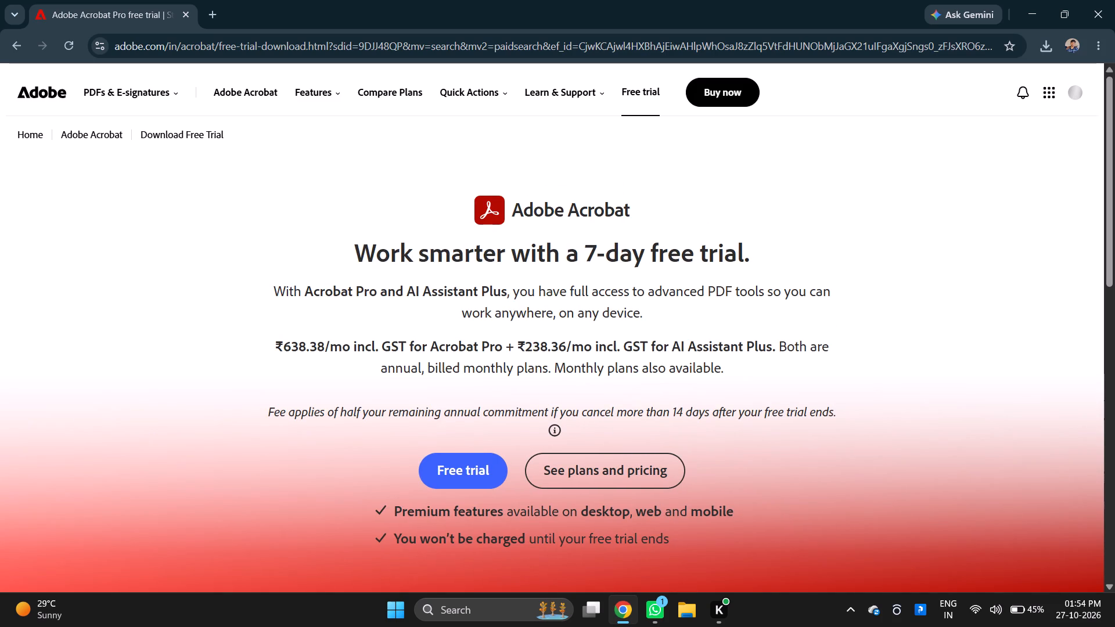
scroll(662, 389, down, 1)
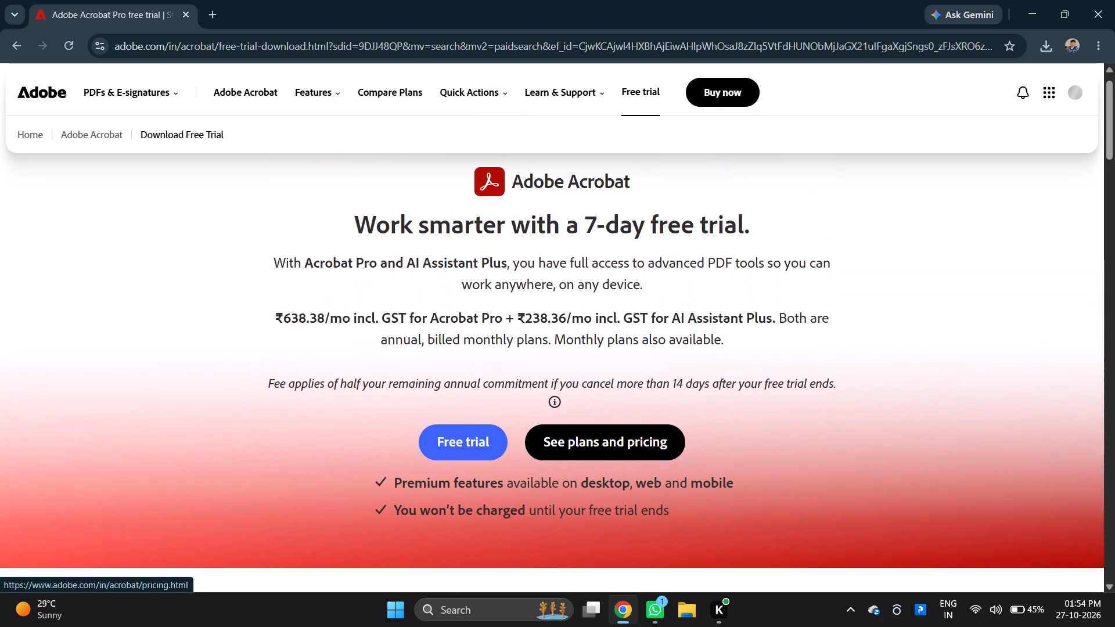
scroll(662, 389, down, 1)
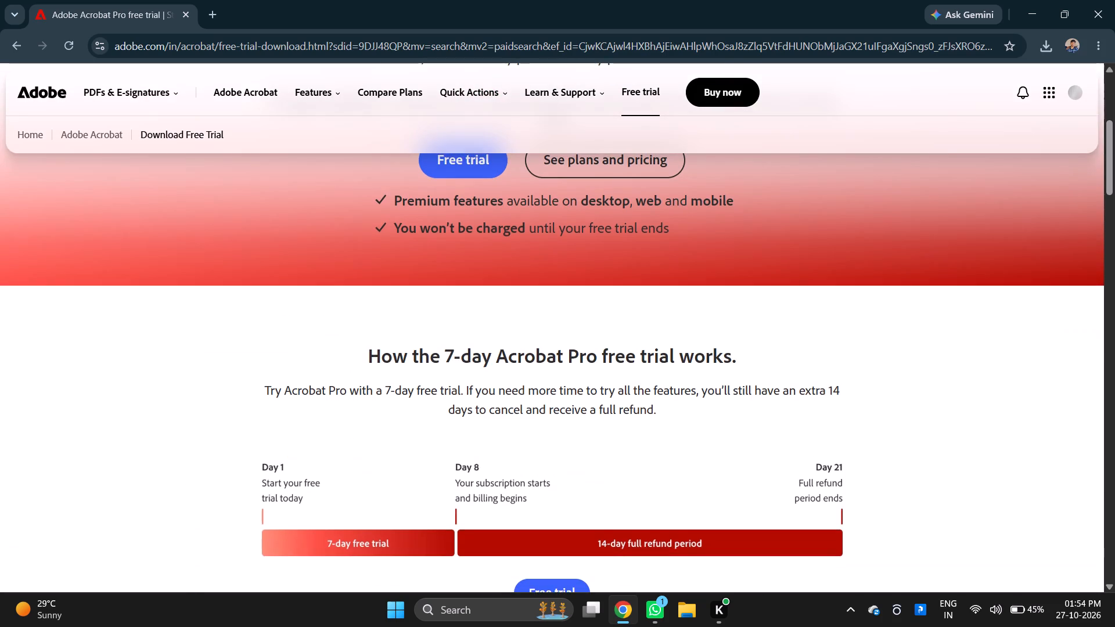
Look through the Acrobat Pro free trial page and the Adobe Acrobat product page, and close the browser.
scroll(662, 389, right, 2)
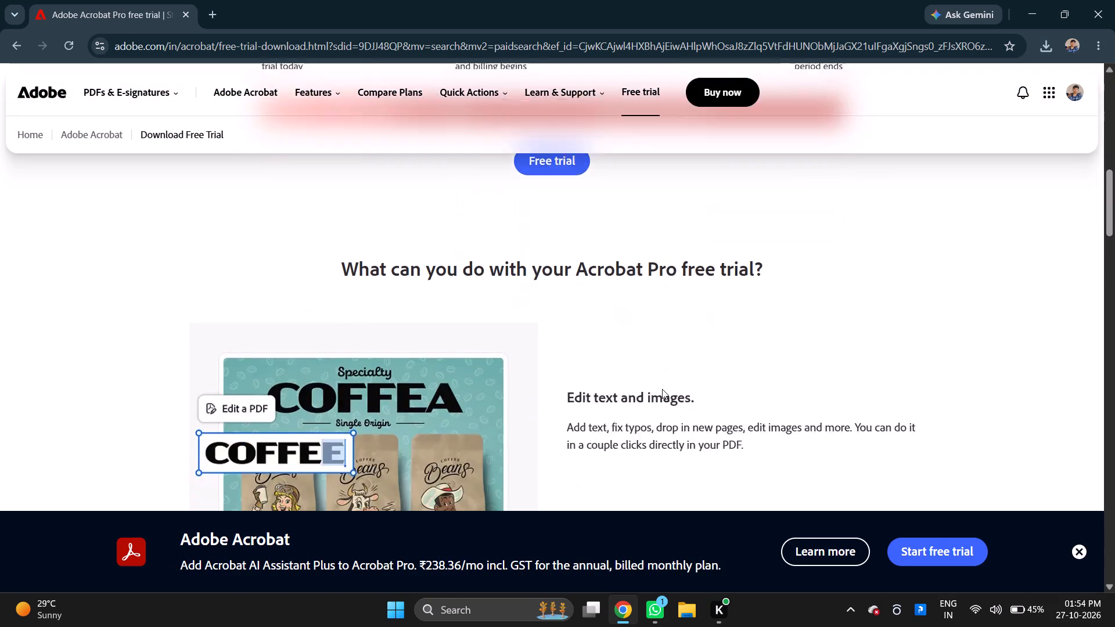
scroll(662, 389, right, 1)
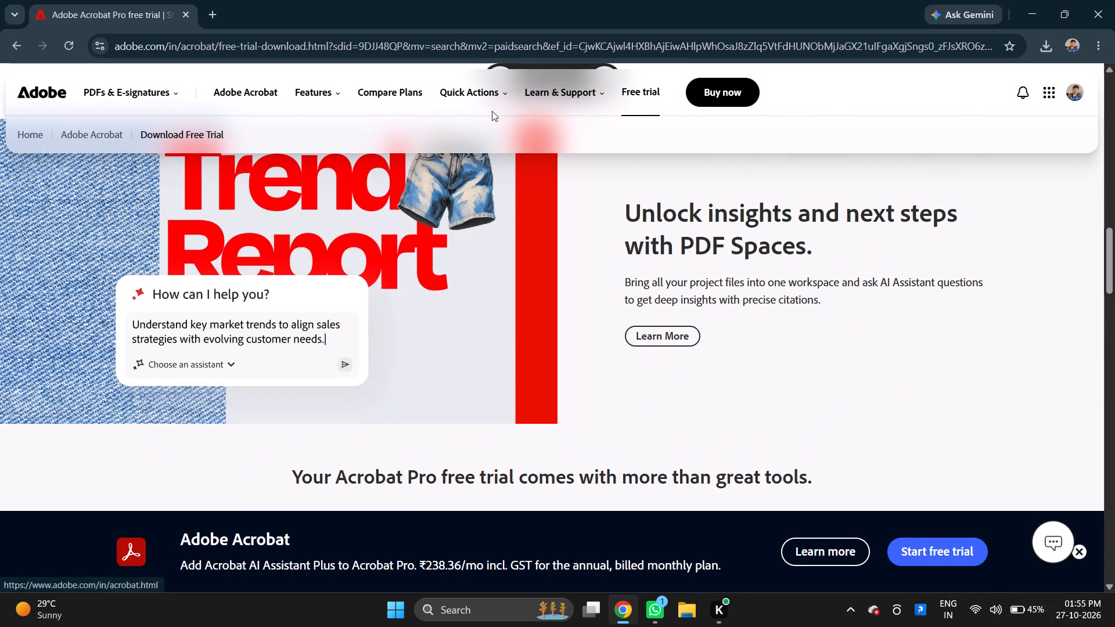
click(526, 85)
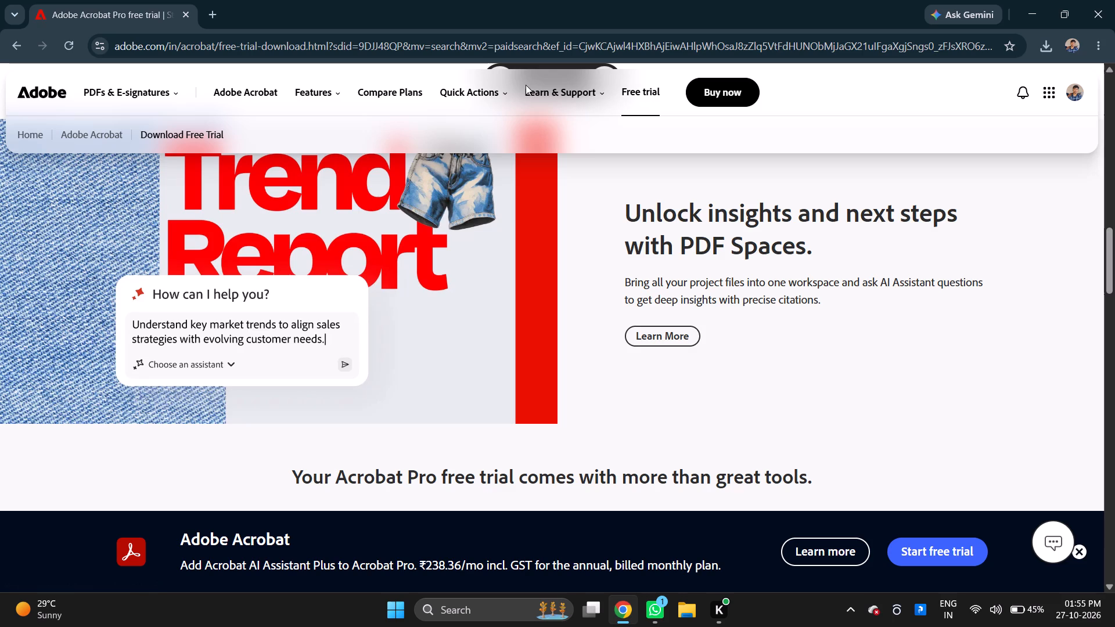
click(238, 88)
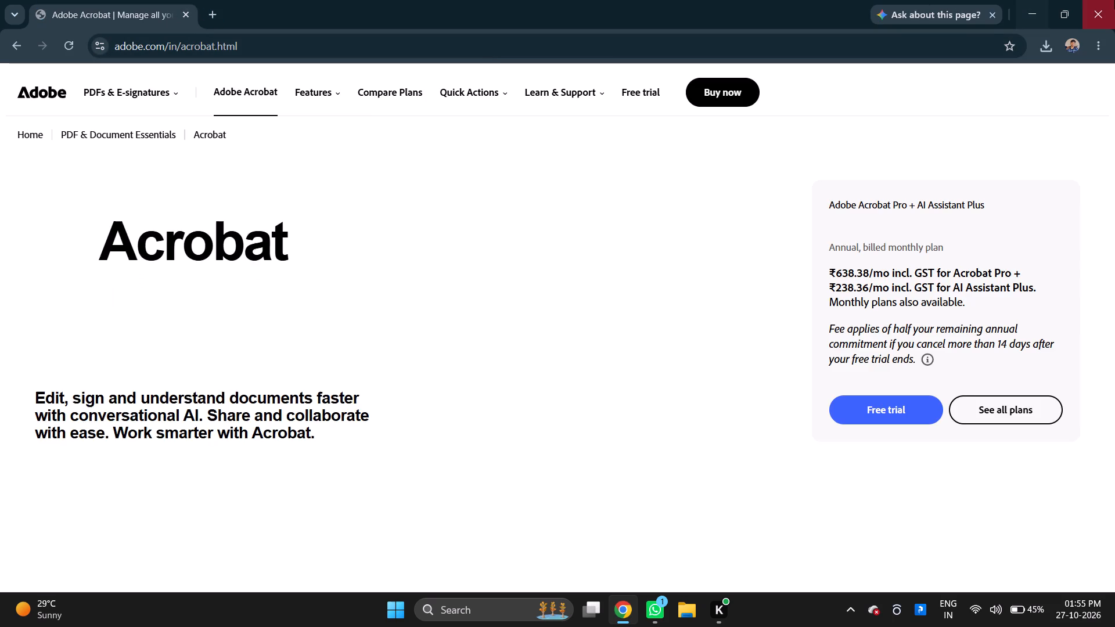
click(1114, 0)
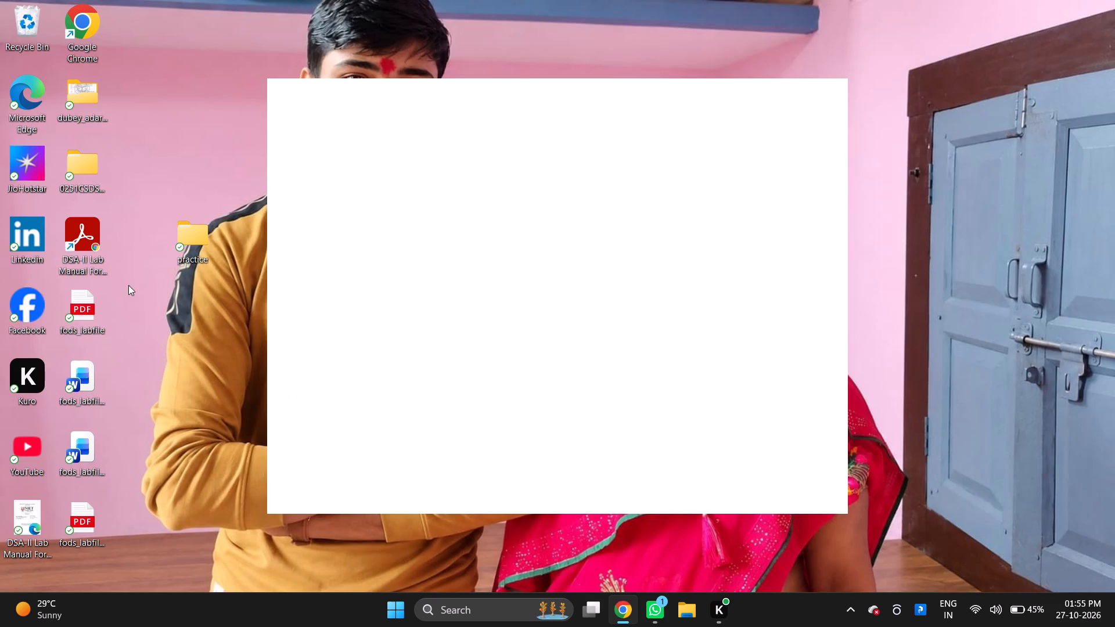
Open the DSA-II Lab Manual Format PDF in online Acrobat from its desktop shortcut.
double_click(81, 236)
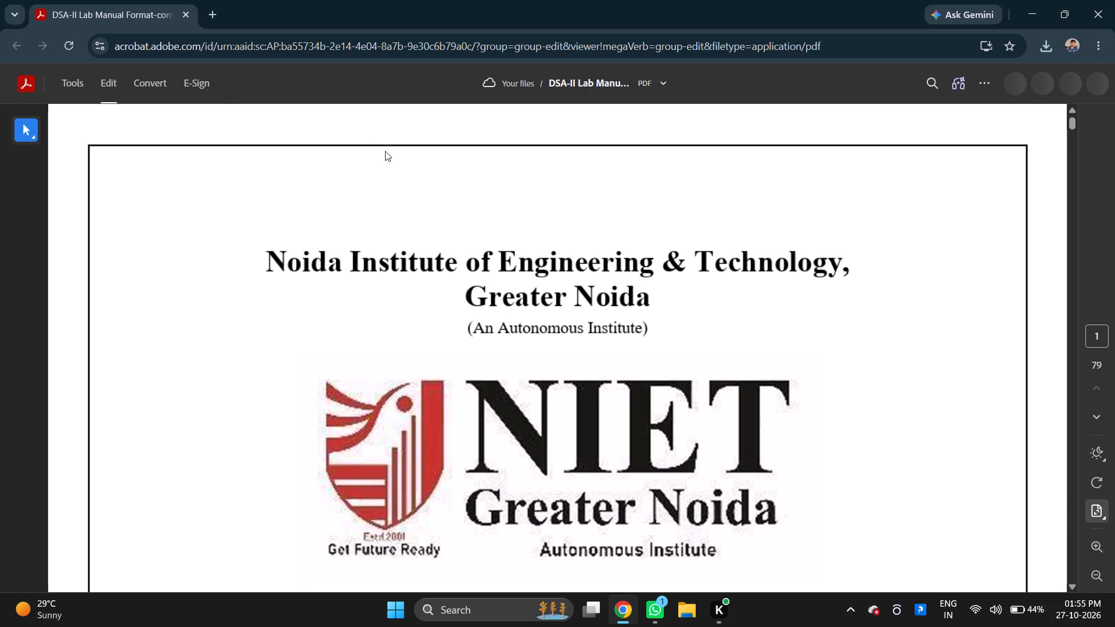
Examine the DSA-II lab manual's cover page in Acrobat's edit view, including the logo, session and subject details.
scroll(483, 257, down, 3)
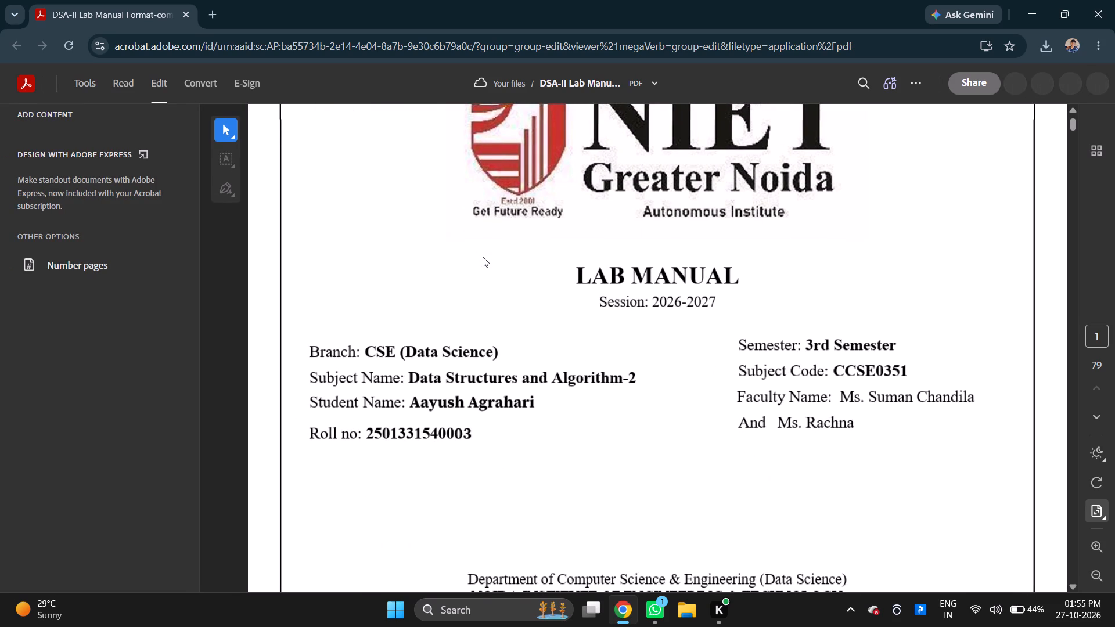
scroll(483, 257, down, 1)
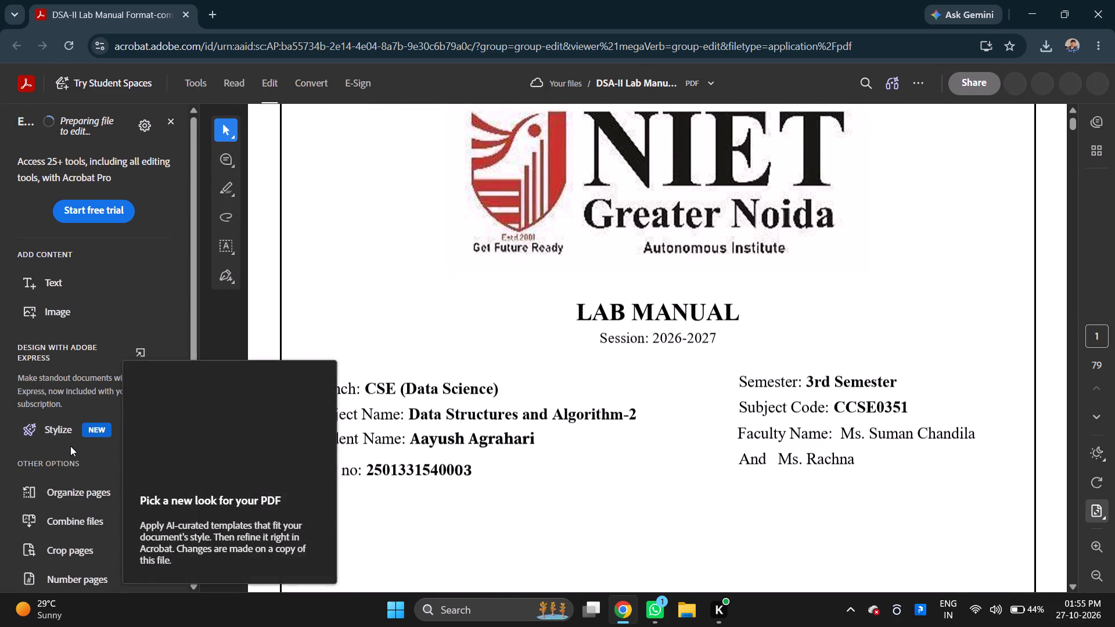
scroll(70, 446, down, 1)
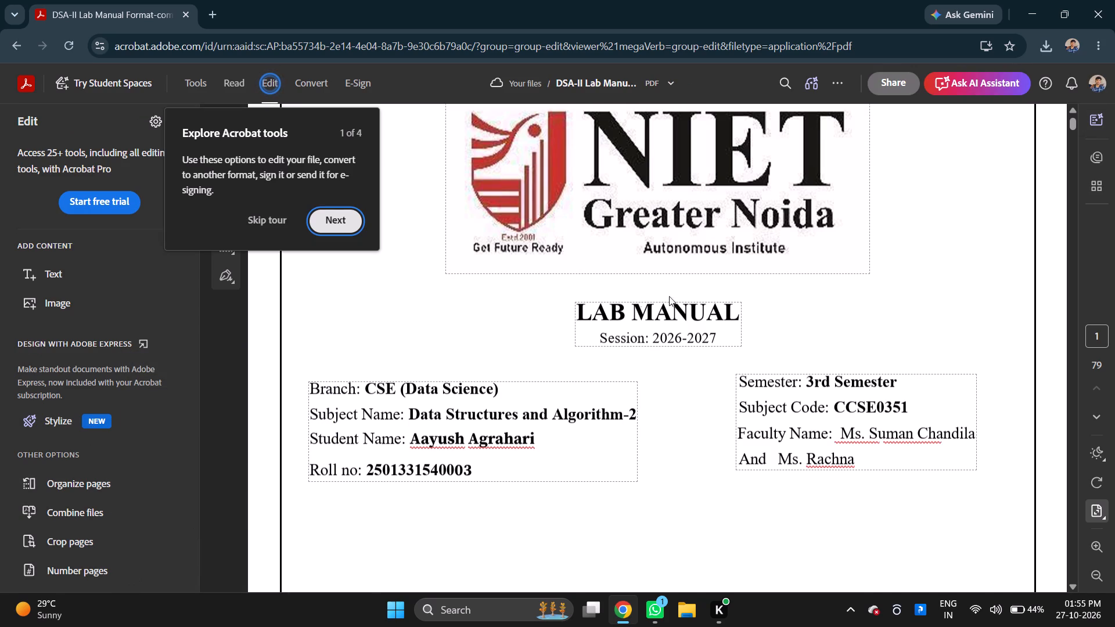
click(1098, 182)
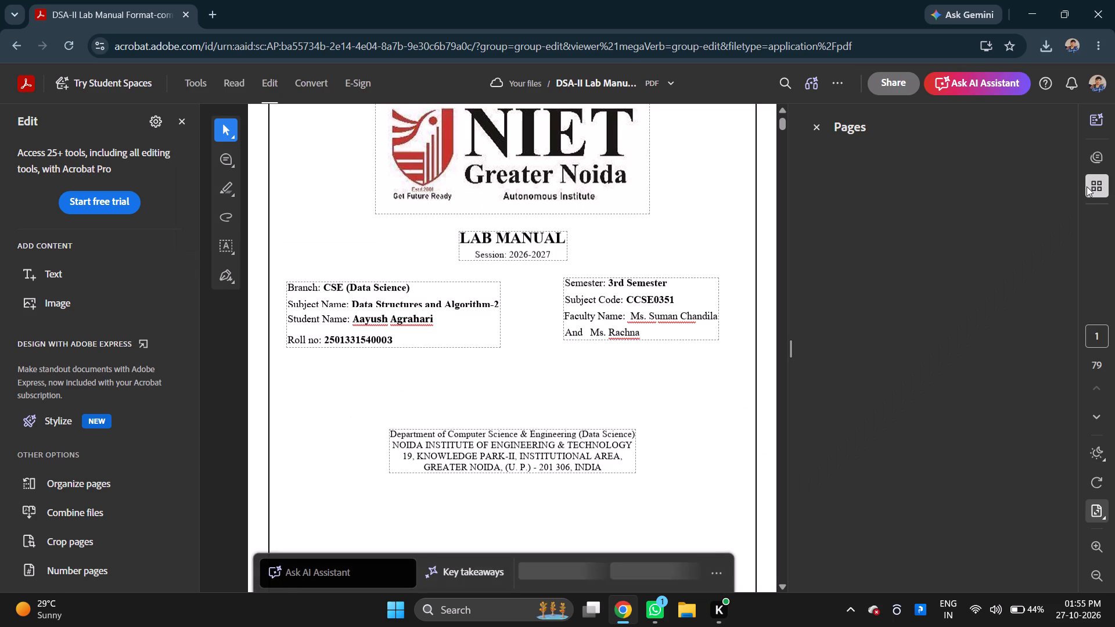
click(1088, 185)
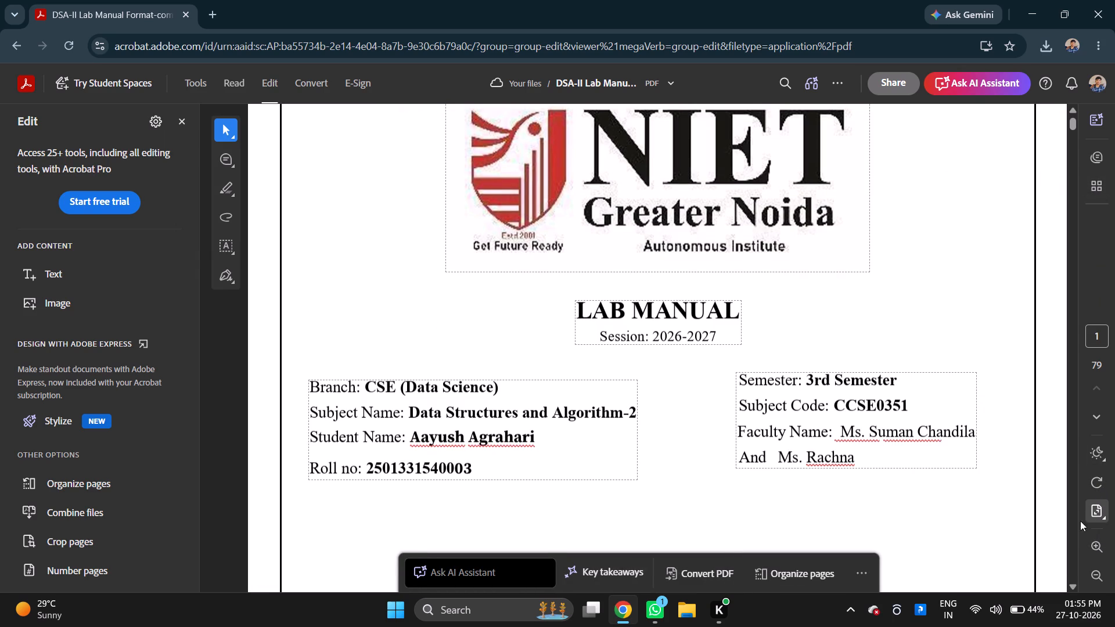
scroll(818, 446, up, 1)
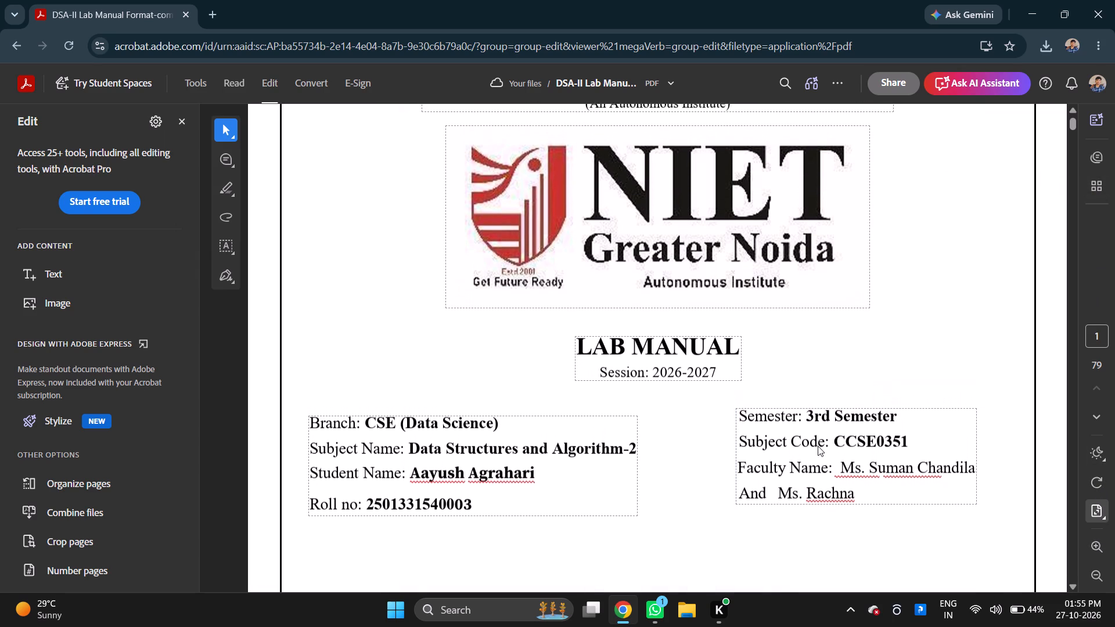
scroll(818, 446, up, 1)
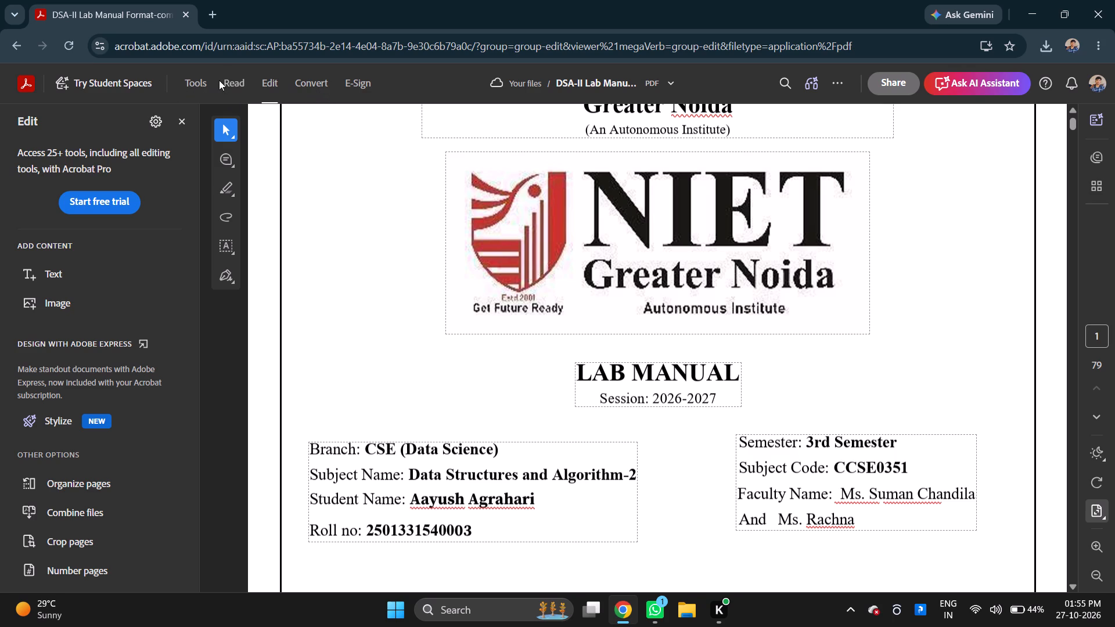
Look through Acrobat's full set of available tools for the lab manual PDF.
click(194, 73)
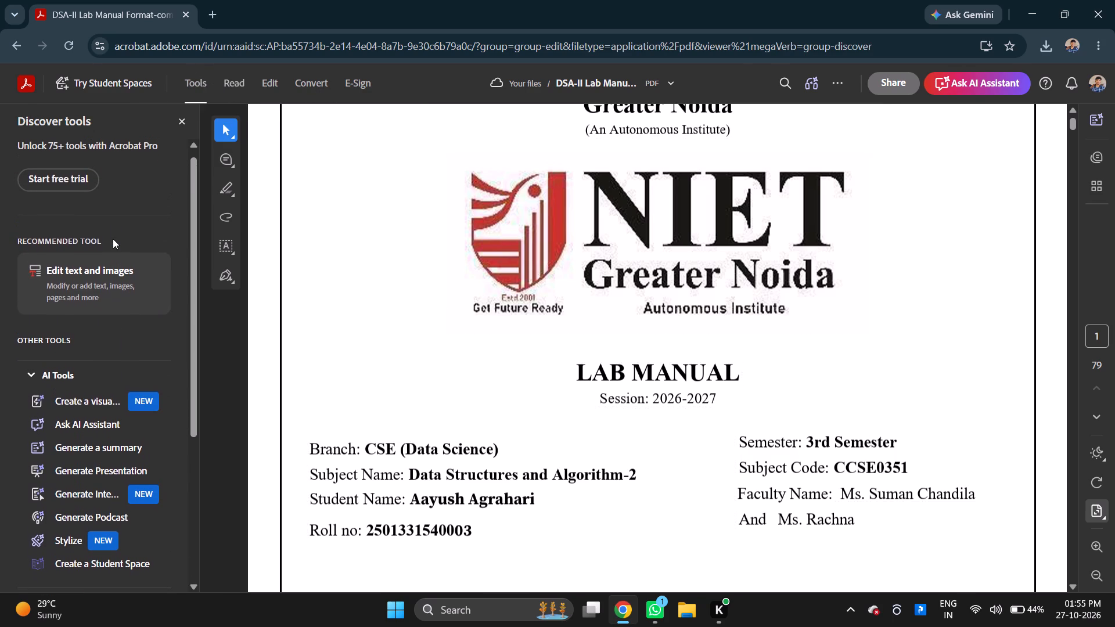
scroll(113, 239, down, 1)
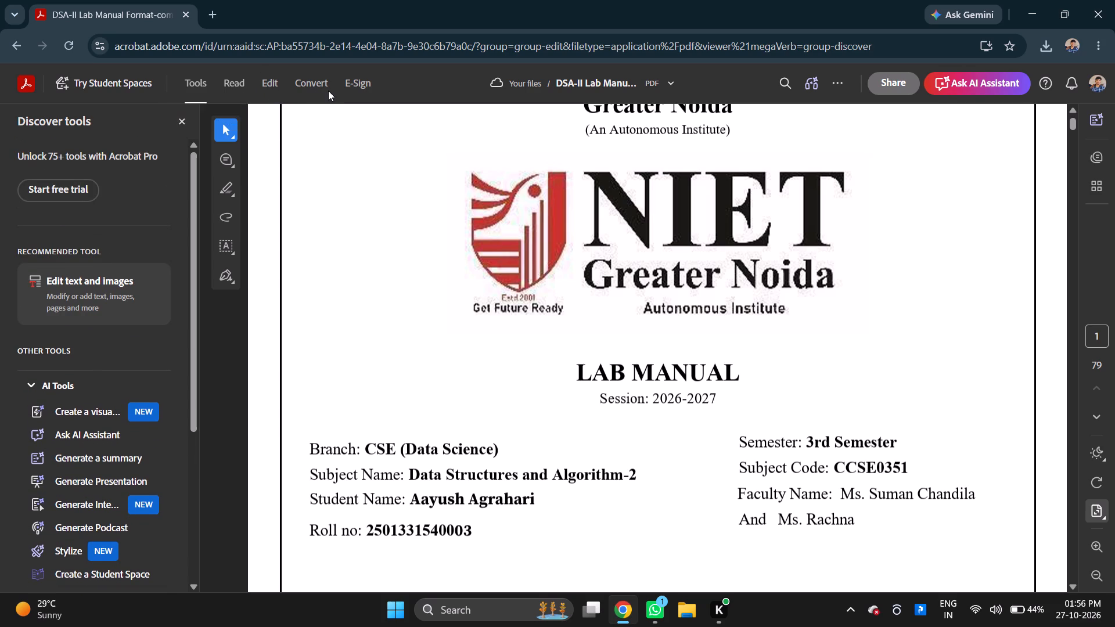
Leave the lab manual and go to the Adobe Acrobat home page.
click(26, 83)
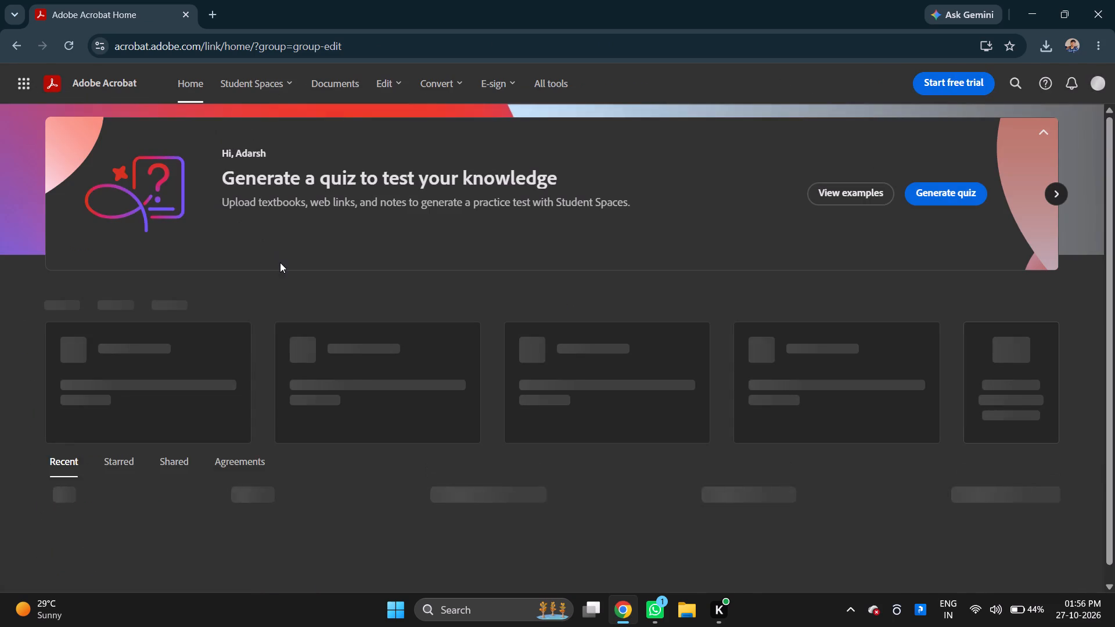
scroll(280, 262, down, 1)
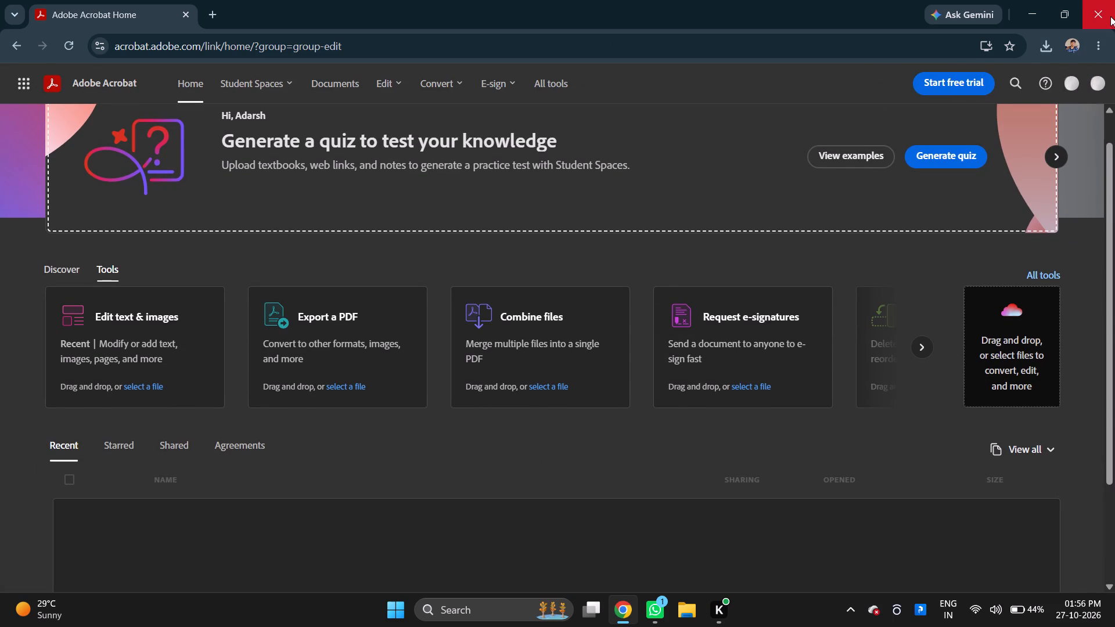
click(1092, 44)
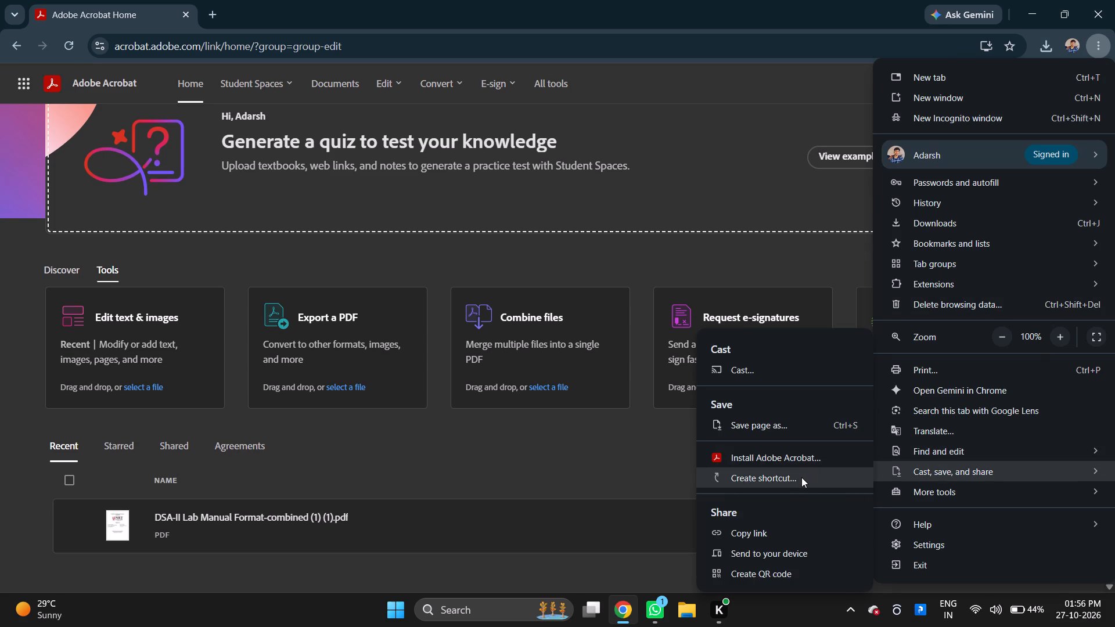
click(801, 477)
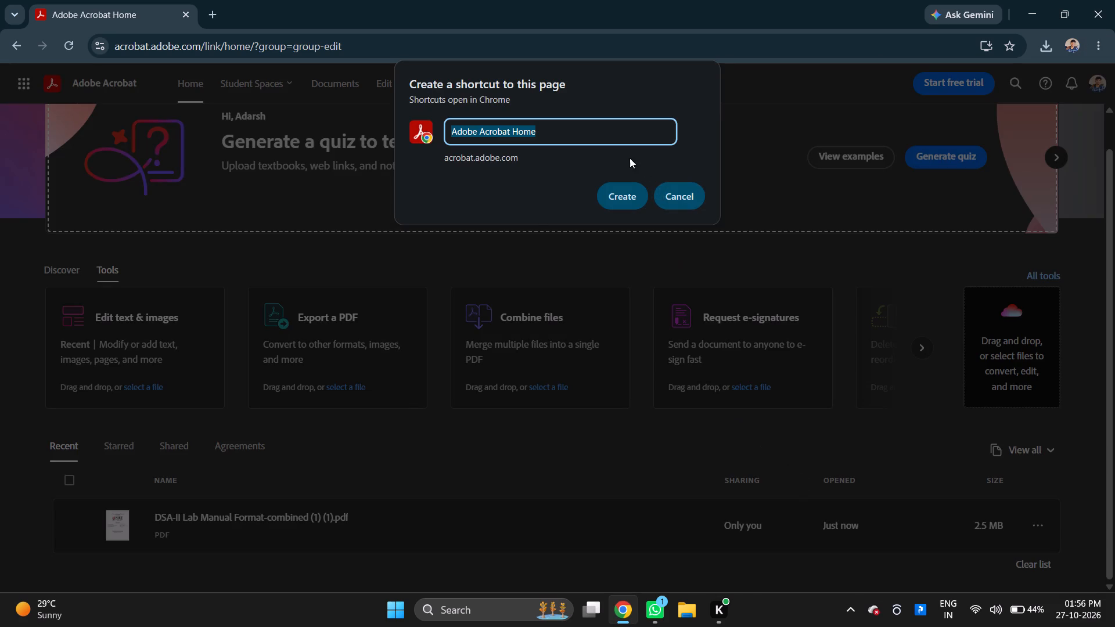
click(591, 131)
key(Return)
key(backslash)
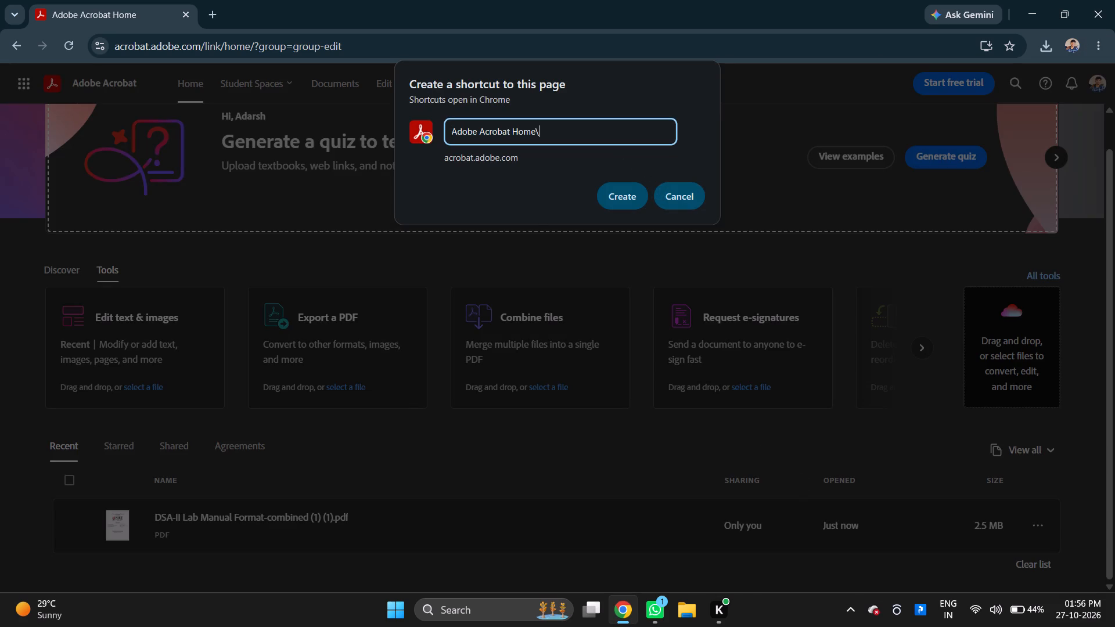